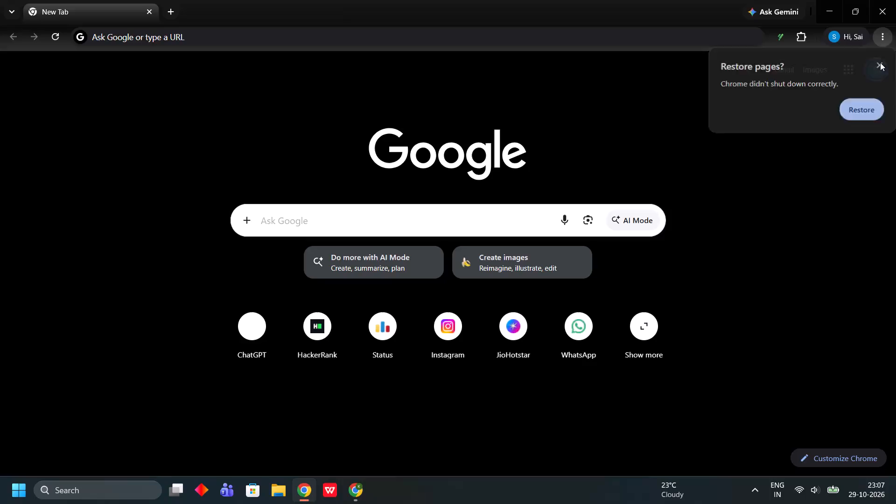
pyautogui.click(491, 38)
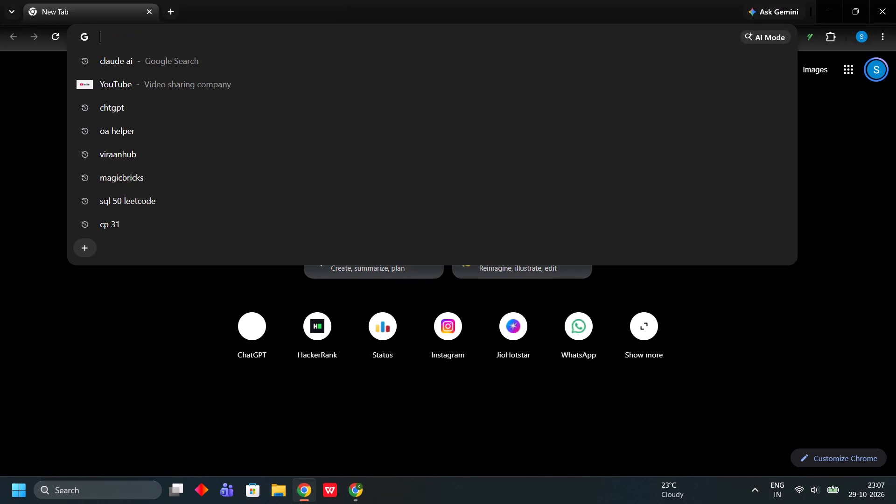
pyautogui.write('over')
pyautogui.press('Return')
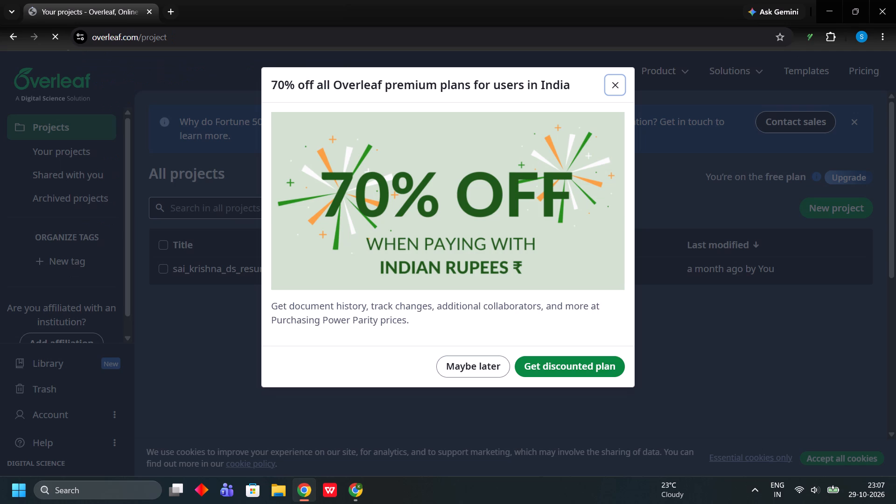
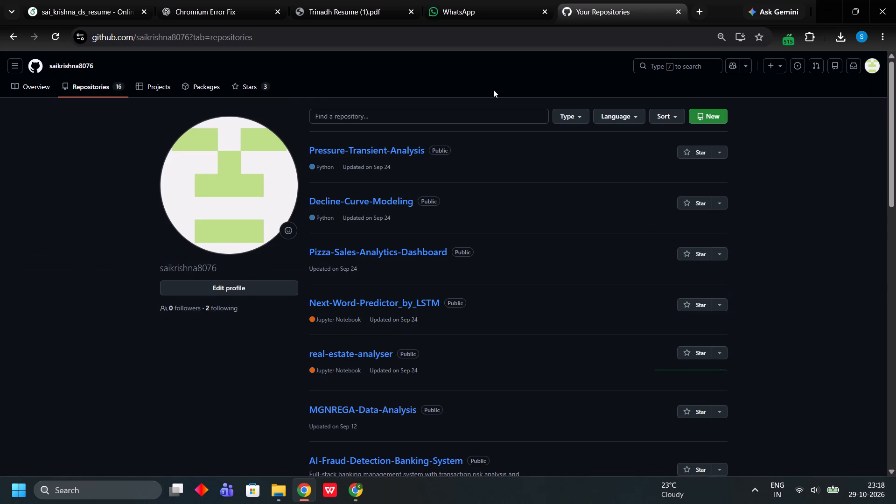
# Start creating a new GitHub repository from the account's repository list.
pyautogui.click(708, 120)
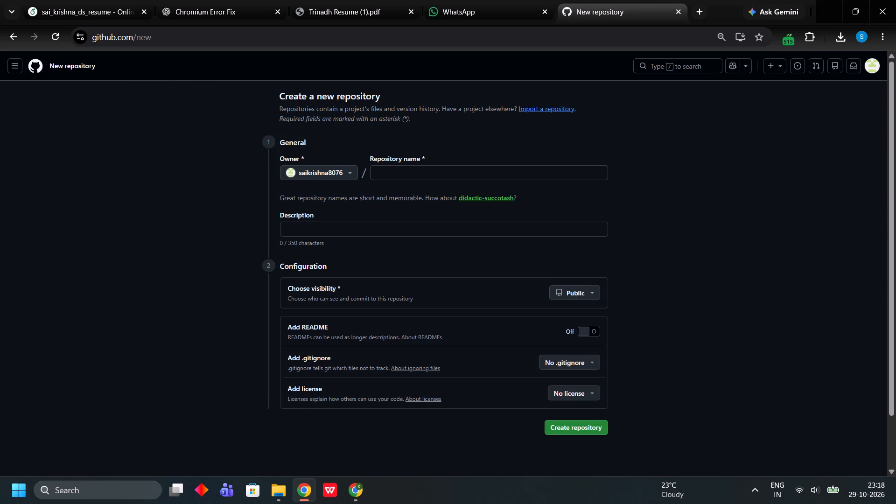
# Switch from the new GitHub repository form to the Trinadh Resume PDF and open its agentic-ai-intelligence-system repository link.
pyautogui.click(426, 176)
pyautogui.click(331, 0)
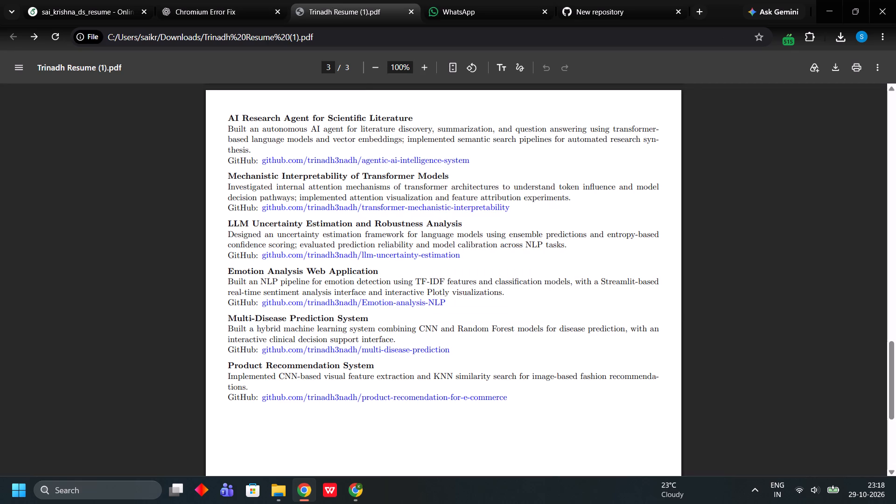
pyautogui.click(461, 157)
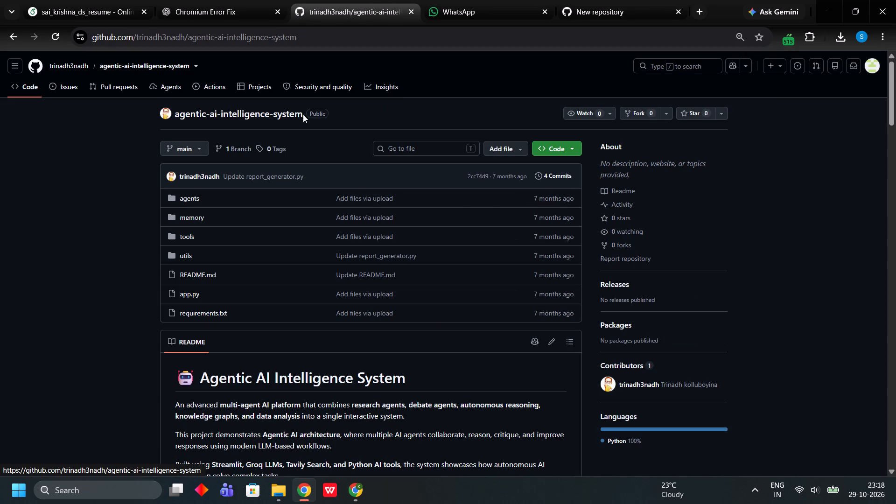
# Copy the existing repository's name, agentic-ai-intelligence-system, and enter it as the repository name in the new GitHub repository form.
pyautogui.moveTo(173, 107); pyautogui.dragTo(267, 123)
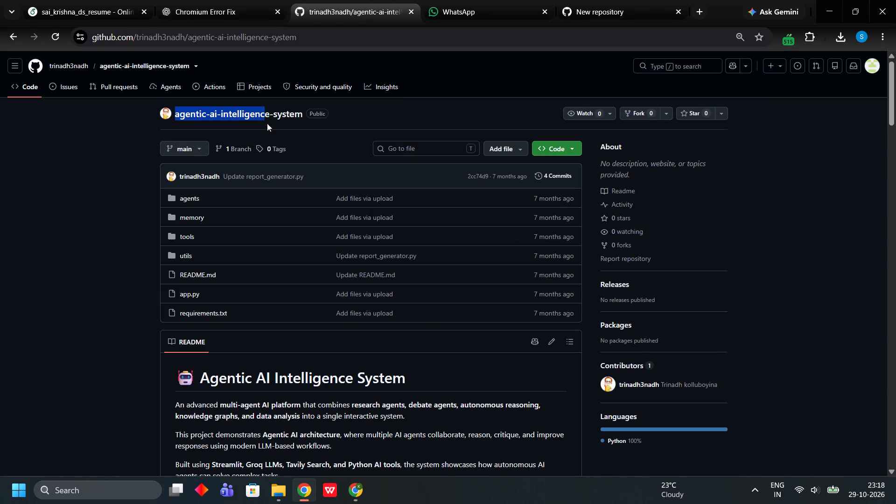
pyautogui.moveTo(267, 123); pyautogui.dragTo(300, 120)
pyautogui.hotkey('ctrl', 'c')
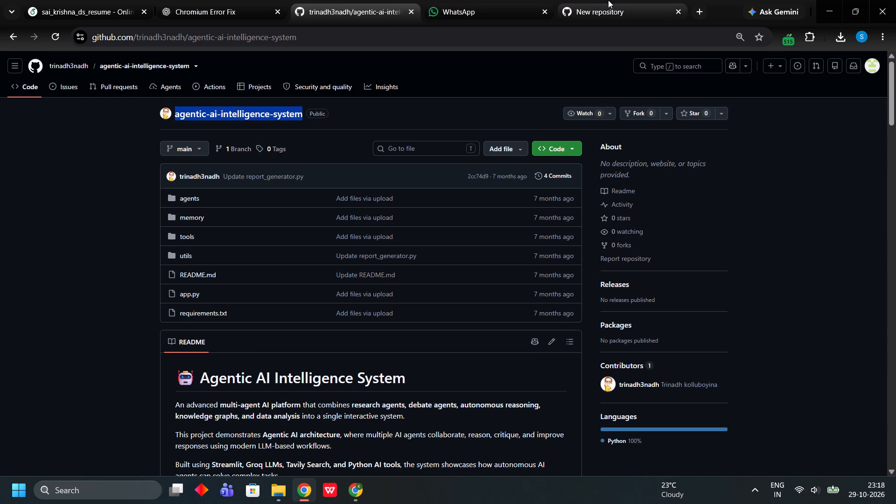
pyautogui.click(536, 178)
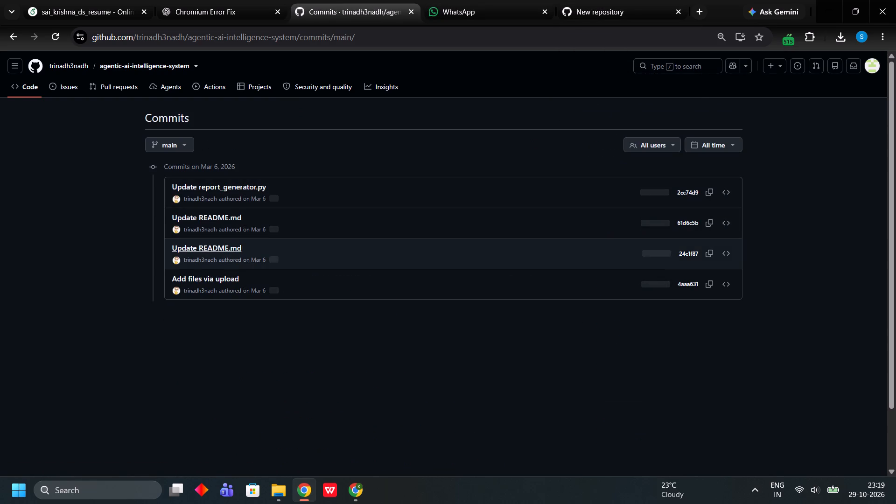
pyautogui.click(13, 36)
pyautogui.click(644, 0)
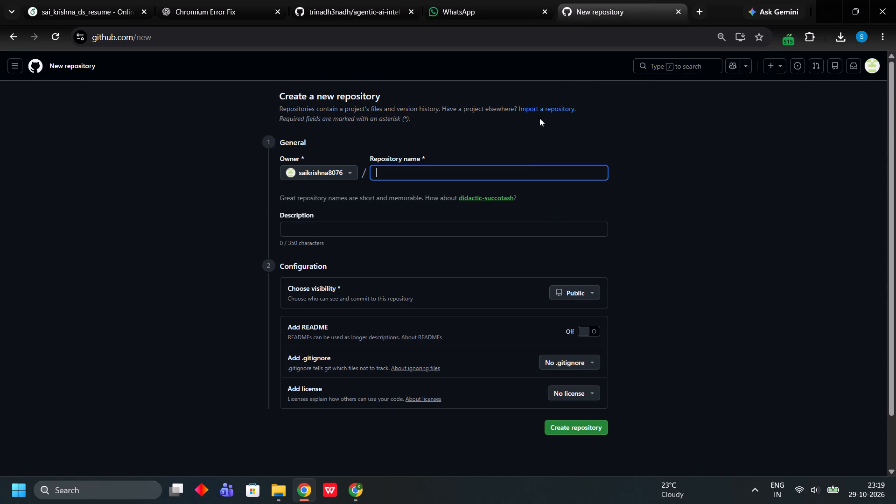
pyautogui.hotkey('ctrl', 'v')
pyautogui.scroll(-1, 595, 319)
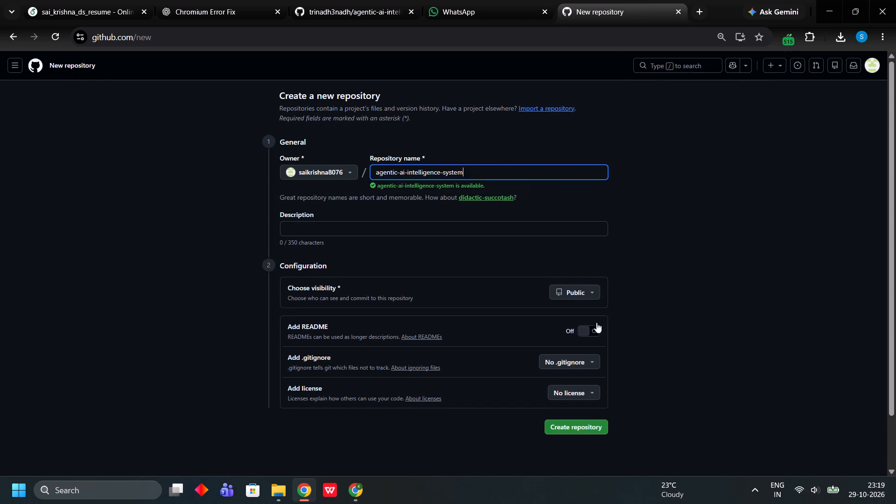
pyautogui.scroll(-2, 596, 322)
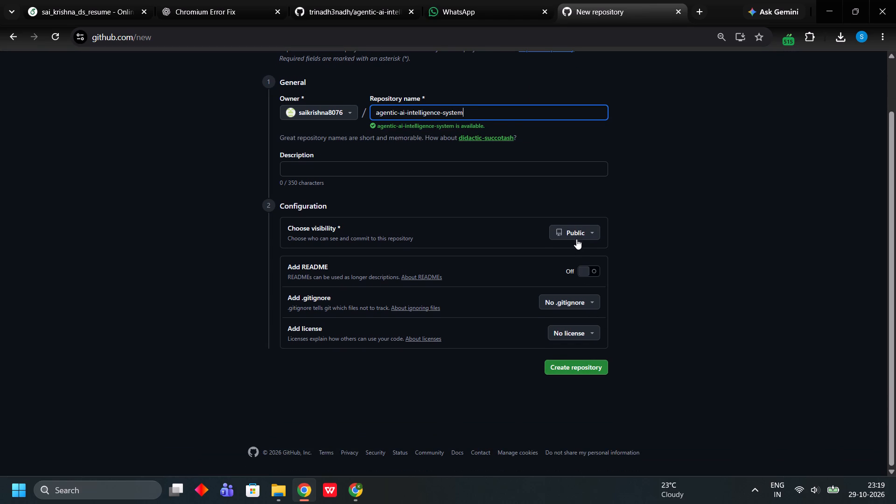
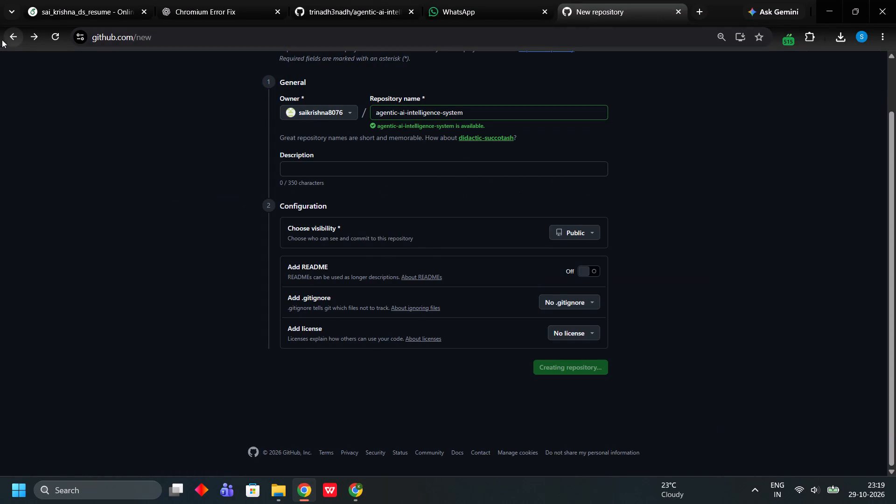
# Return to the account's repositories list and start another blank new repository form.
pyautogui.click(17, 35)
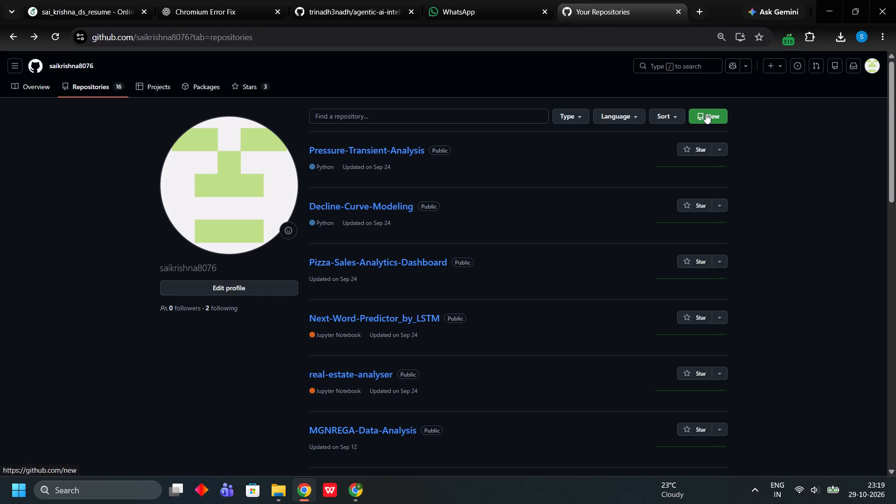
pyautogui.click(706, 113)
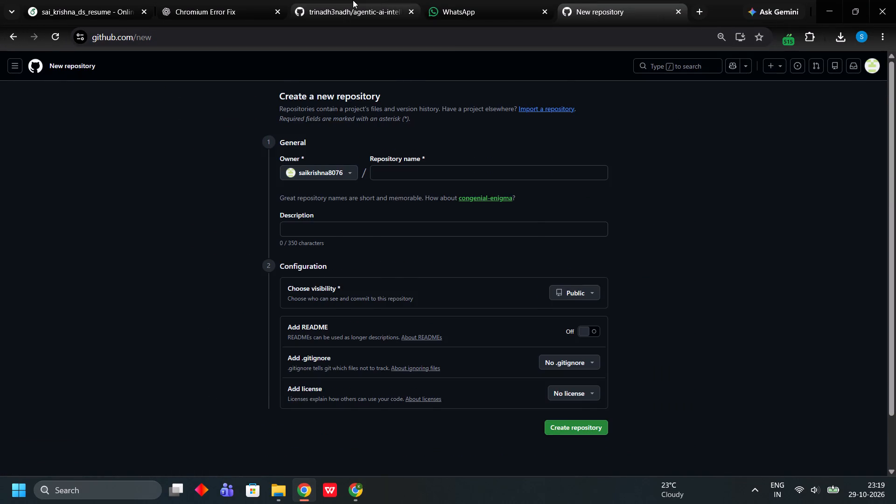
# Return to the resume PDF and open the llm-uncertainty-estimation repository link under its AI / ML projects.
pyautogui.click(353, 0)
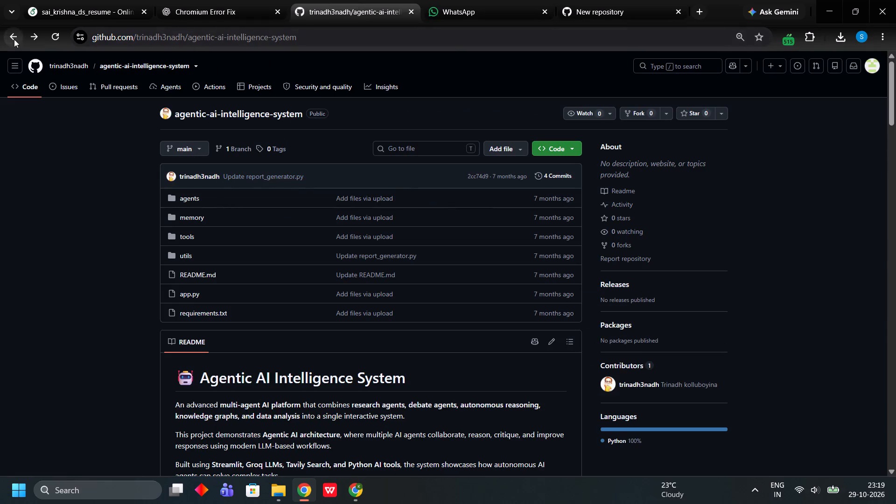
pyautogui.click(14, 39)
pyautogui.scroll(-11, 367, 241)
pyautogui.scroll(1, 368, 231)
pyautogui.scroll(-11, 368, 231)
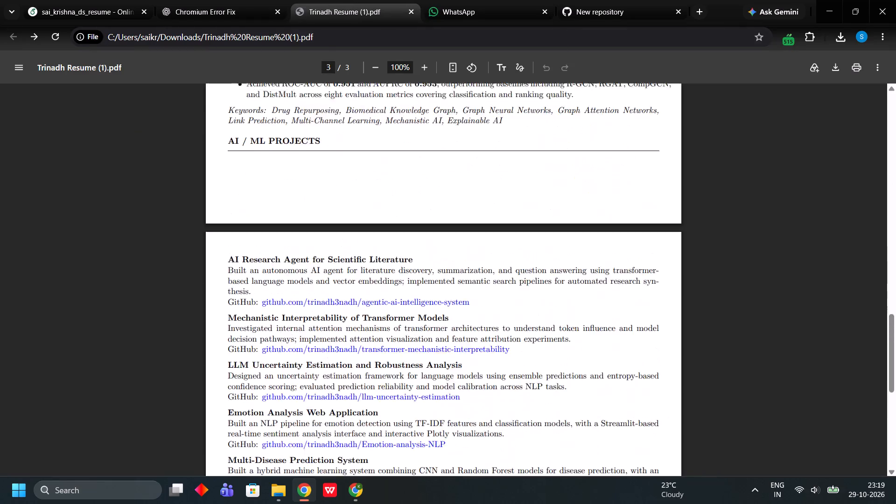
pyautogui.scroll(-11, 368, 231)
pyautogui.scroll(5, 368, 231)
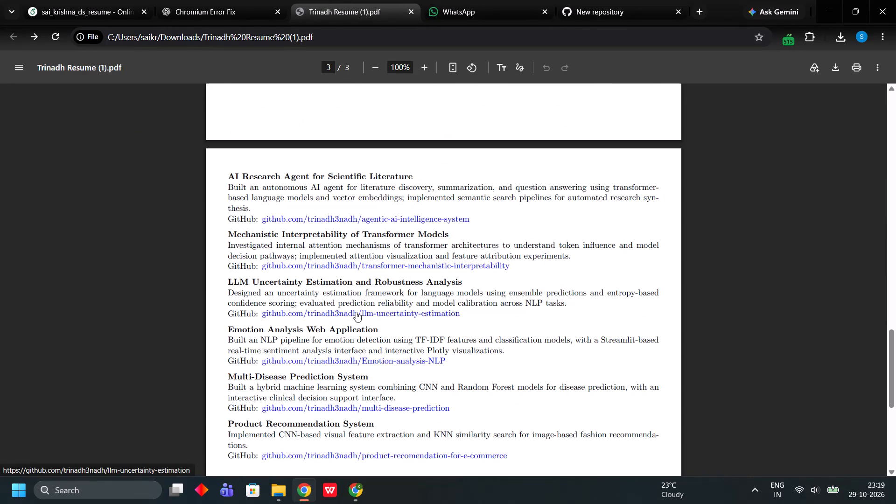
pyautogui.click(356, 312)
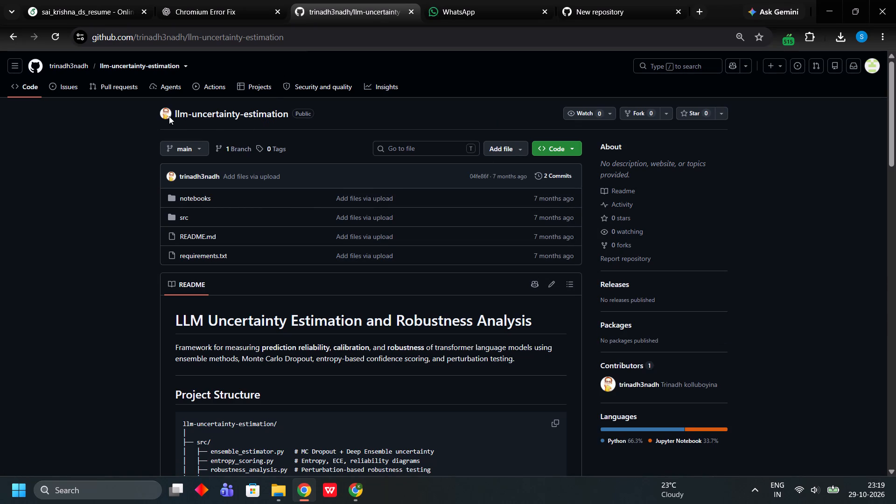
# Copy the opened repository's title and enter llm-uncertainty-estimation as the new repository's name.
pyautogui.moveTo(169, 116); pyautogui.dragTo(202, 119)
pyautogui.moveTo(174, 113); pyautogui.dragTo(277, 117)
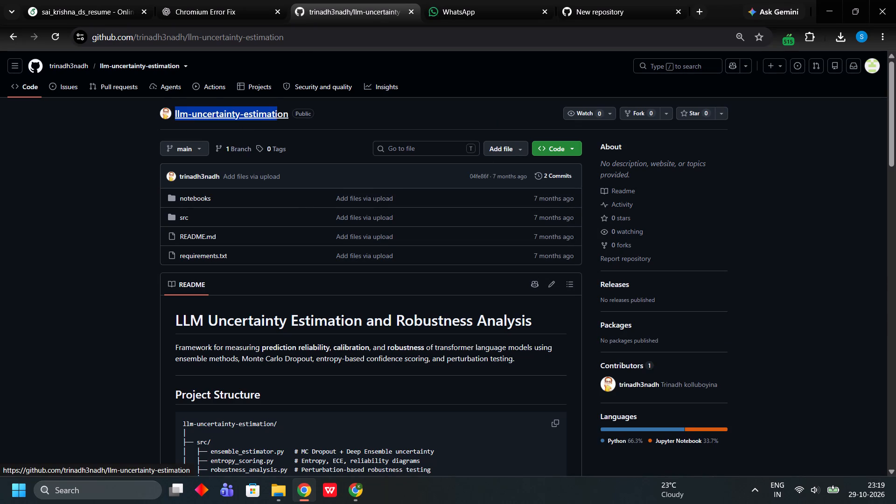
pyautogui.moveTo(277, 117); pyautogui.dragTo(287, 119)
pyautogui.hotkey('ctrl', 'c')
pyautogui.click(602, 0)
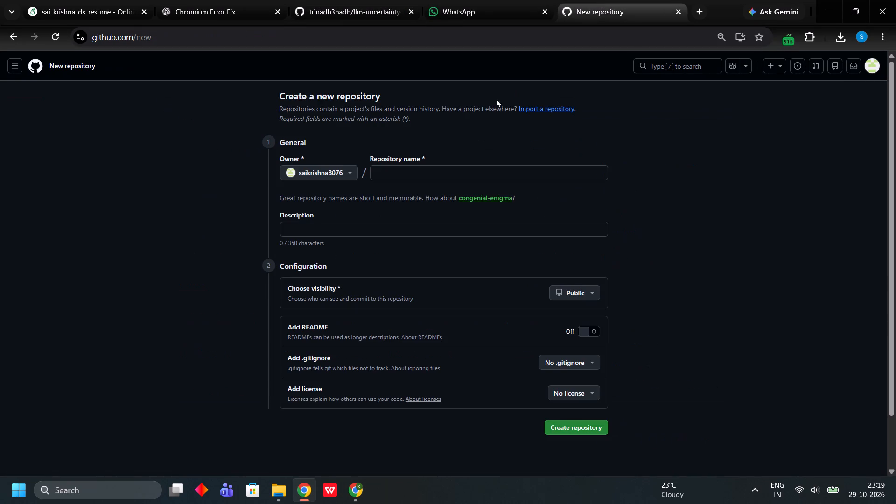
pyautogui.click(496, 168)
pyautogui.hotkey('ctrl', 'v')
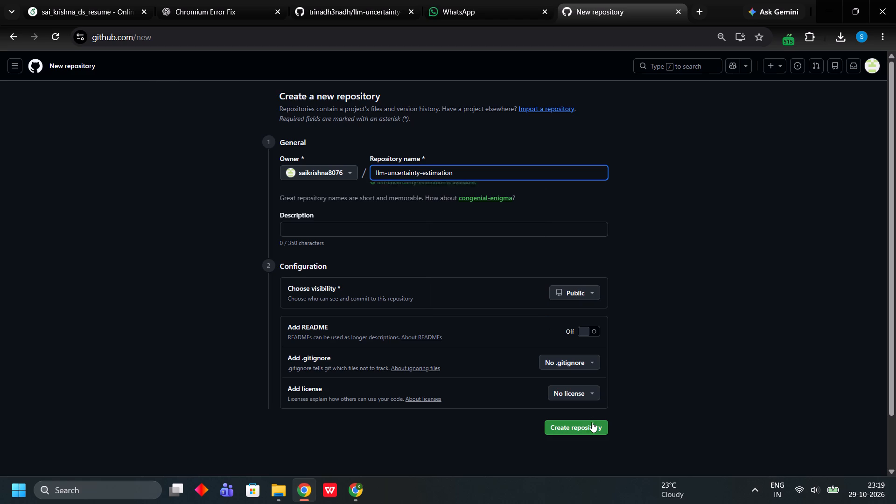
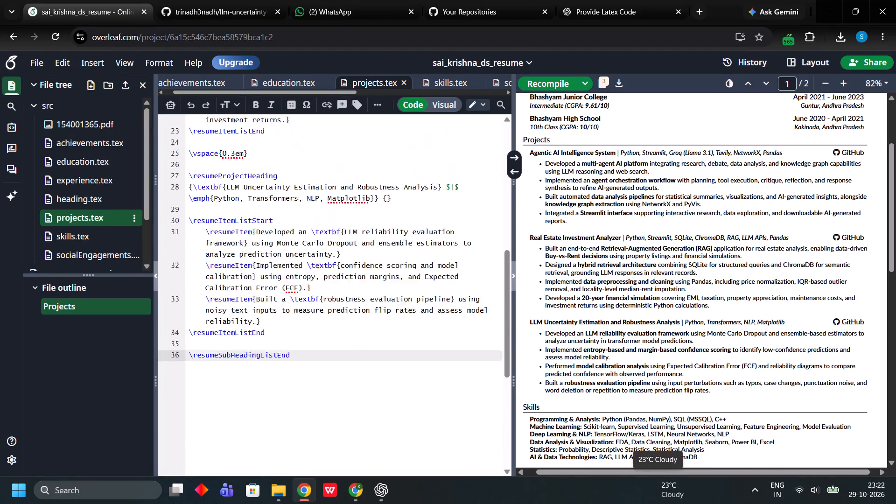
# Recompile the resume with the updated projects.tex.
pyautogui.click(560, 78)
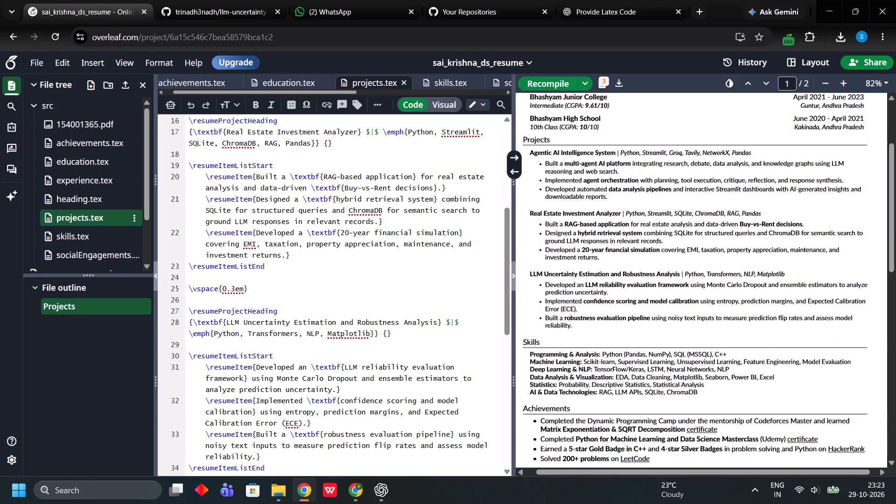
# Review the compiled resume preview, from the heading and Projects section through to Social Engagements on the second page.
pyautogui.scroll(-5, 709, 175)
pyautogui.scroll(4, 707, 174)
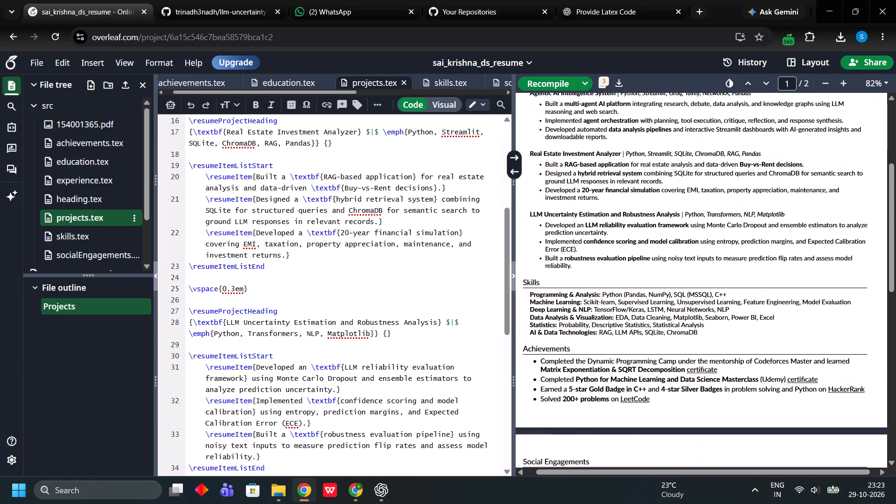
pyautogui.scroll(2, 707, 174)
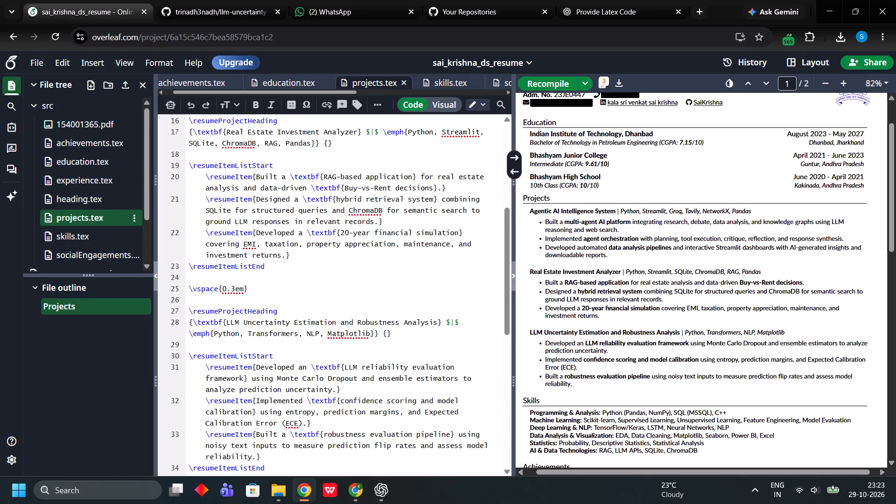
pyautogui.scroll(-3, 686, 263)
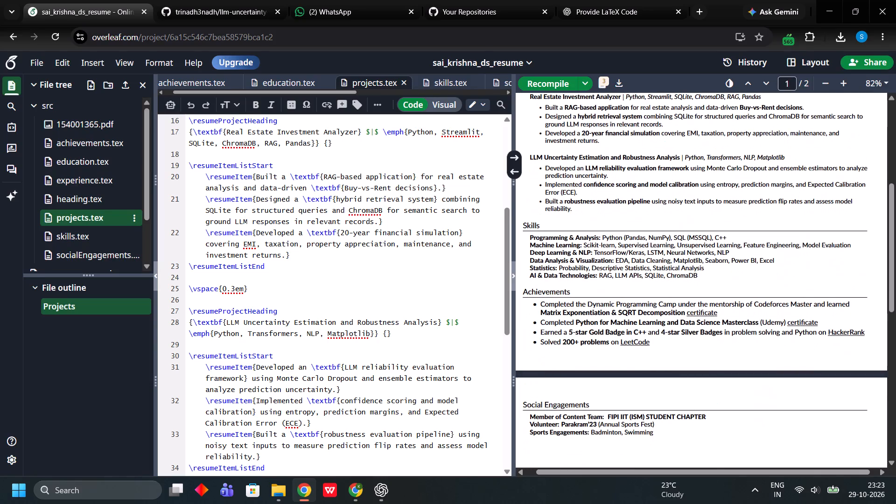
pyautogui.scroll(3, 672, 286)
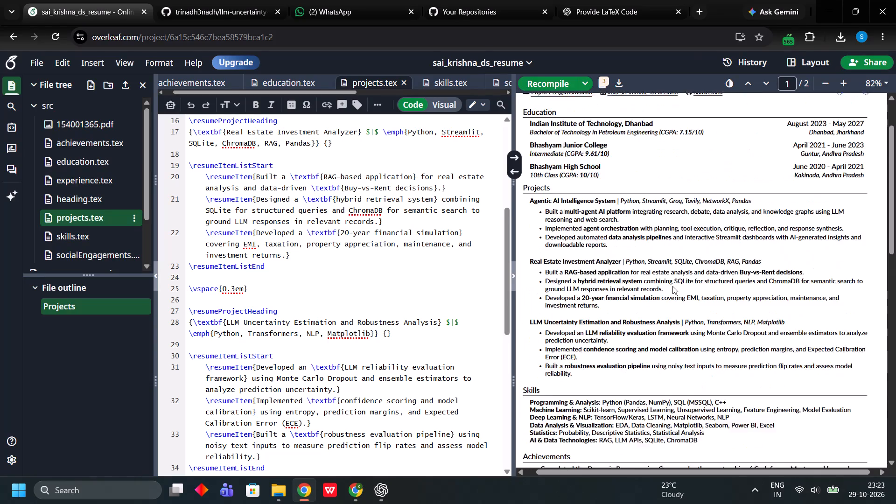
pyautogui.scroll(3, 672, 286)
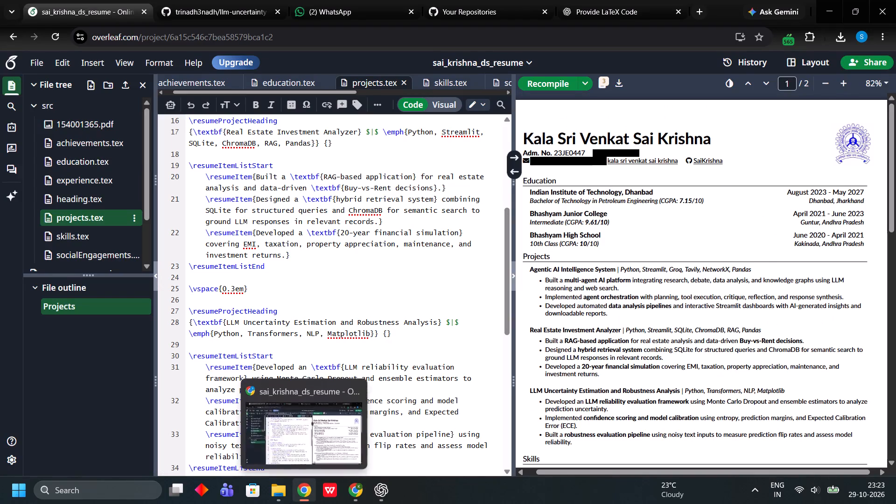
# Switch to the File Explorer Downloads window and look through the recent and older files for a reference resume.
pyautogui.click(273, 481)
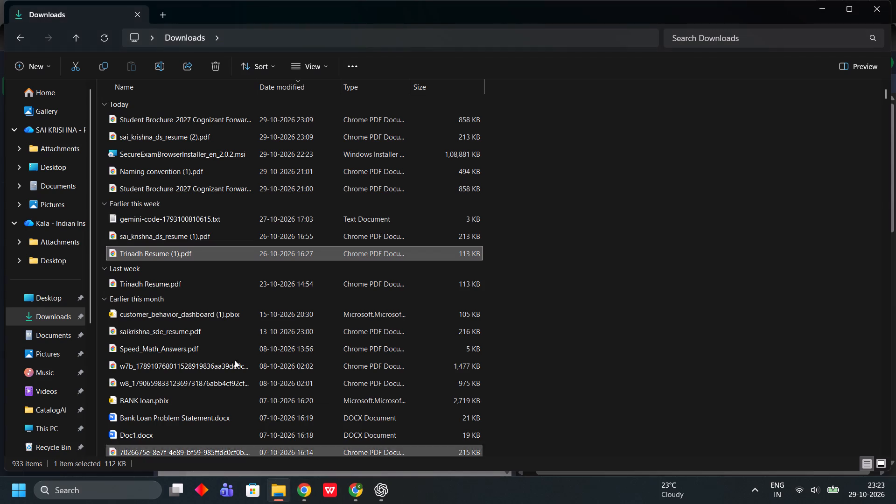
pyautogui.scroll(-14, 202, 258)
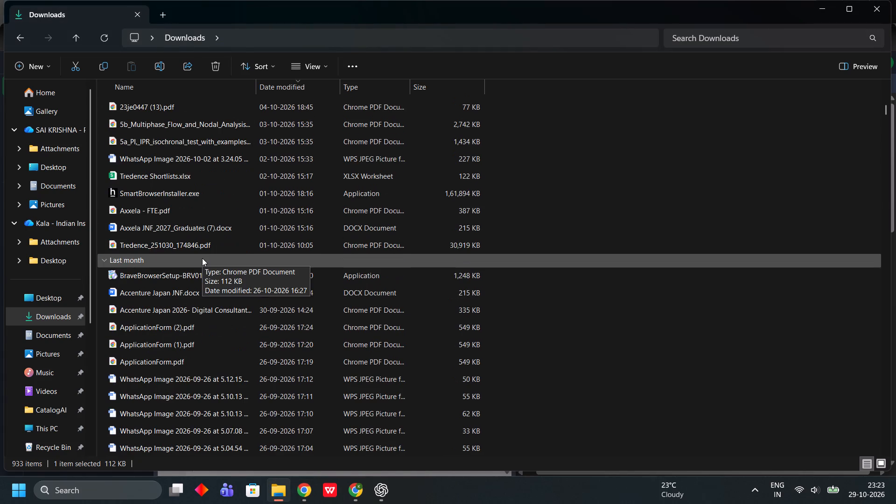
pyautogui.scroll(-3, 214, 203)
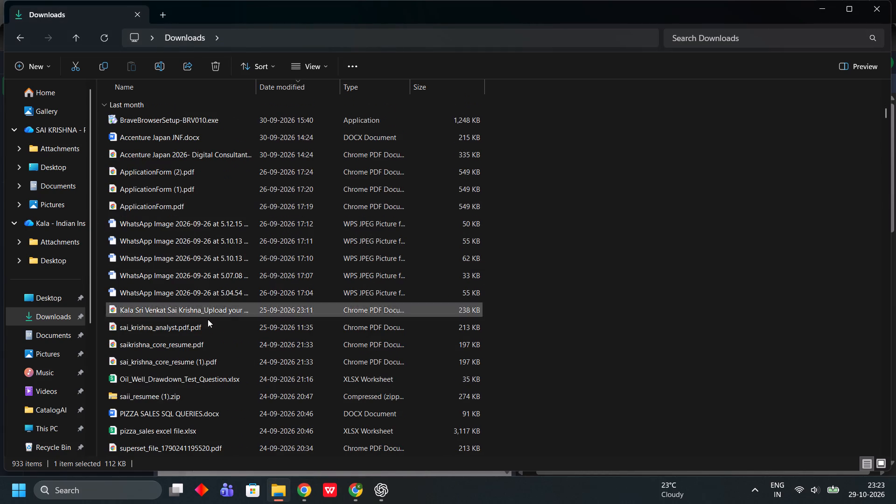
pyautogui.scroll(-5, 225, 346)
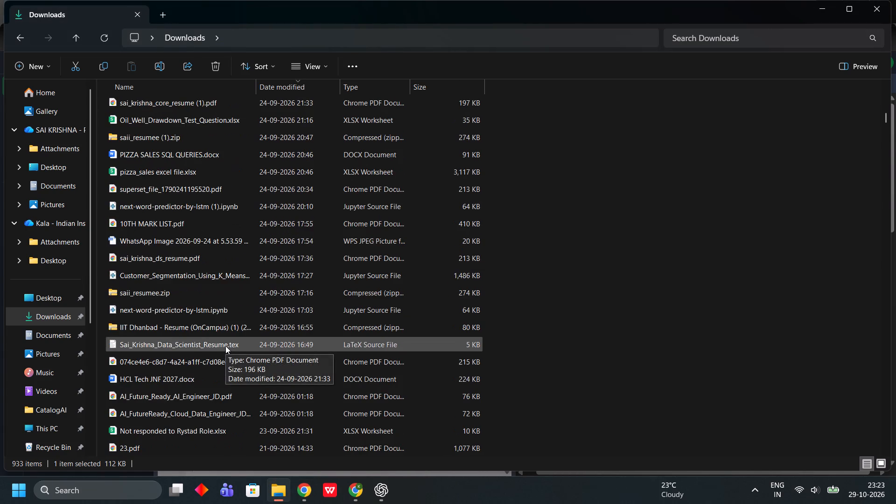
pyautogui.scroll(-16, 225, 346)
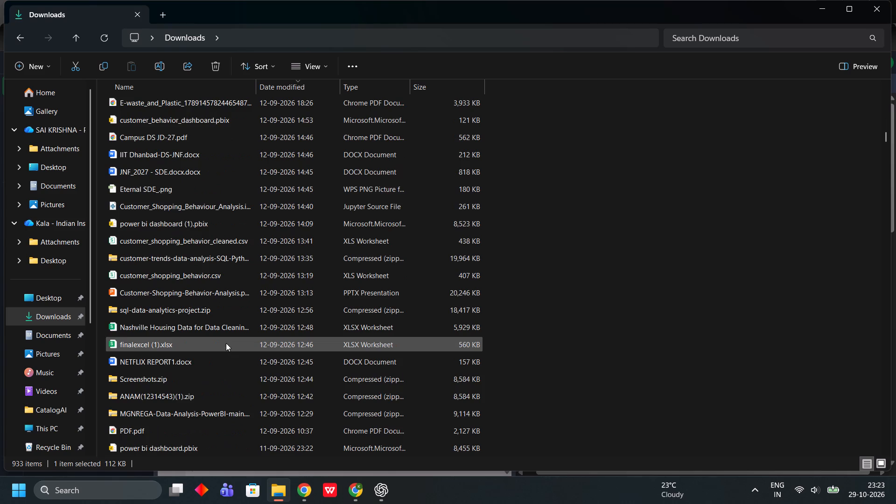
pyautogui.scroll(-11, 228, 337)
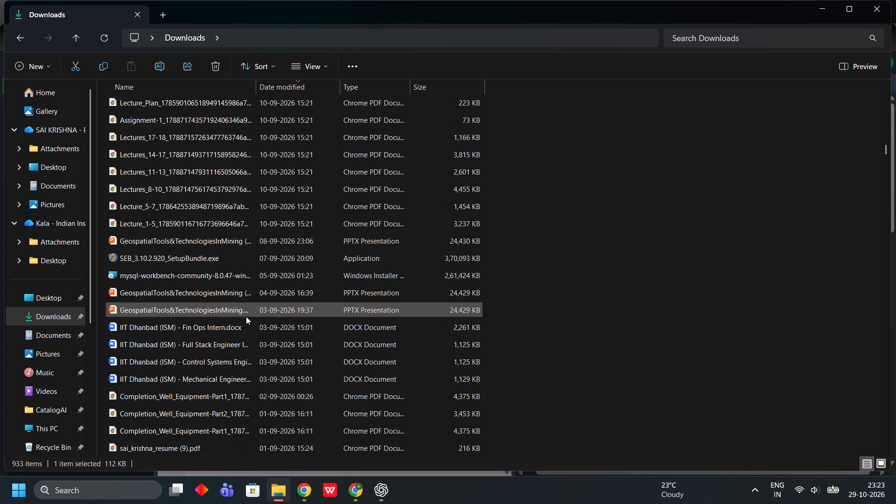
pyautogui.scroll(15, 284, 297)
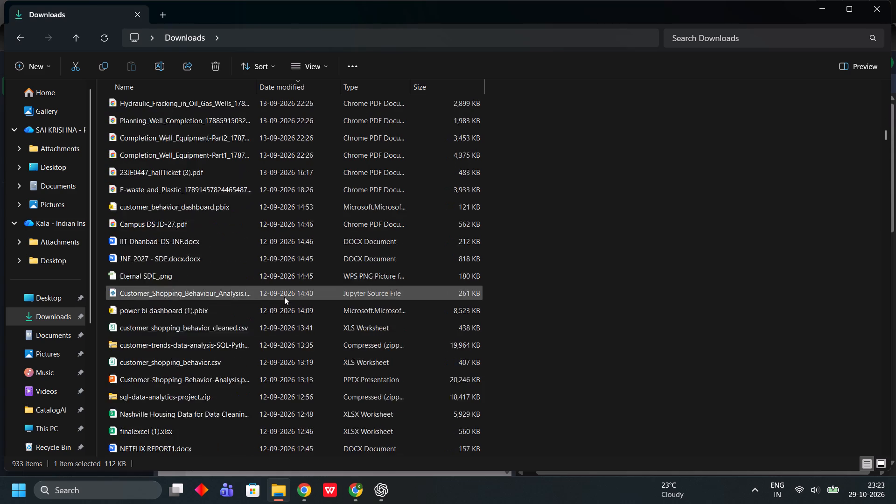
pyautogui.scroll(11, 284, 297)
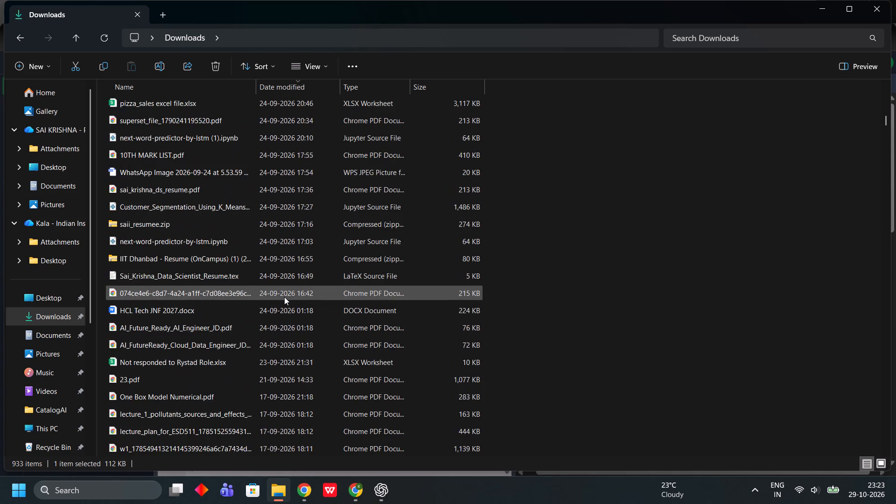
pyautogui.scroll(7, 284, 297)
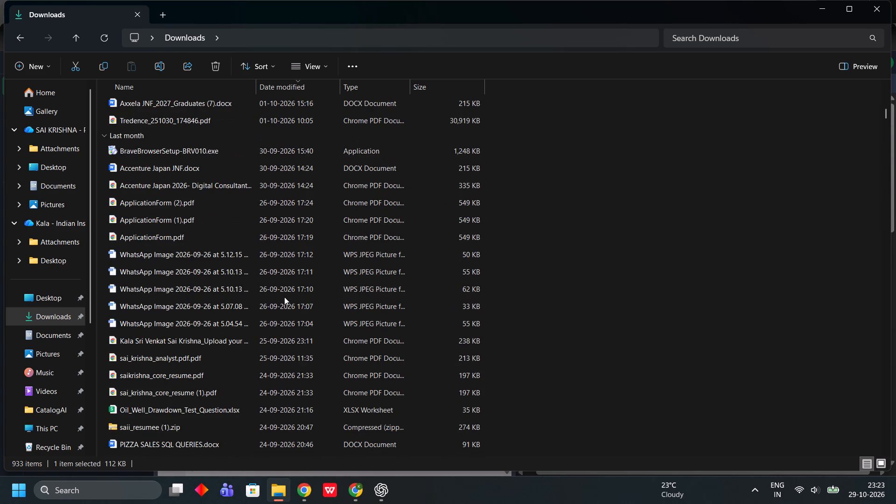
pyautogui.scroll(15, 169, 150)
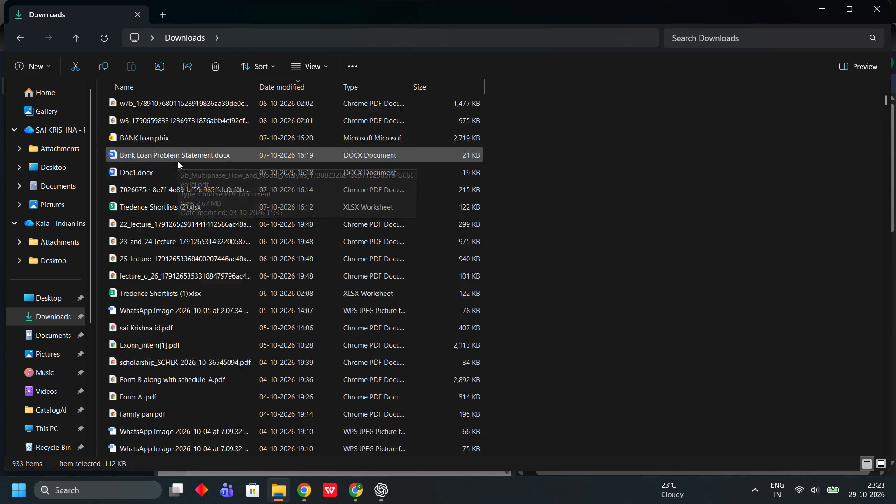
pyautogui.scroll(5, 178, 161)
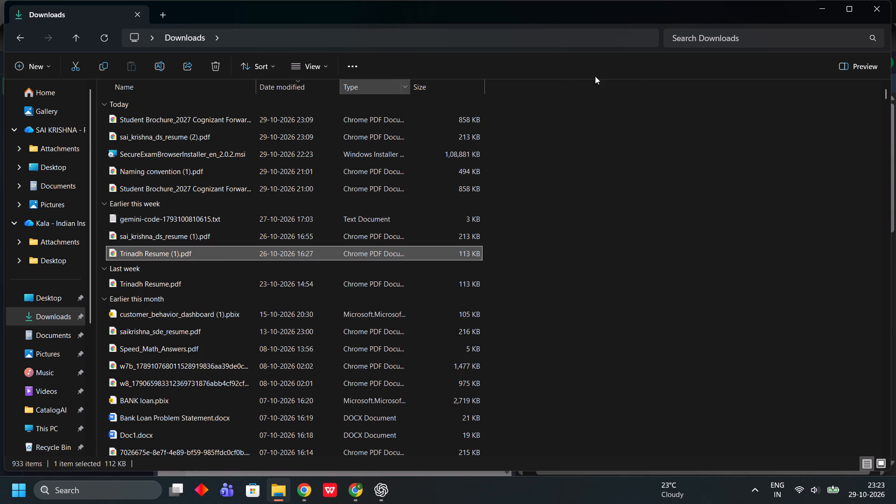
# Search the Downloads folder for "guna", and clear the search to return to the full file list.
pyautogui.click(714, 42)
pyautogui.write('guna')
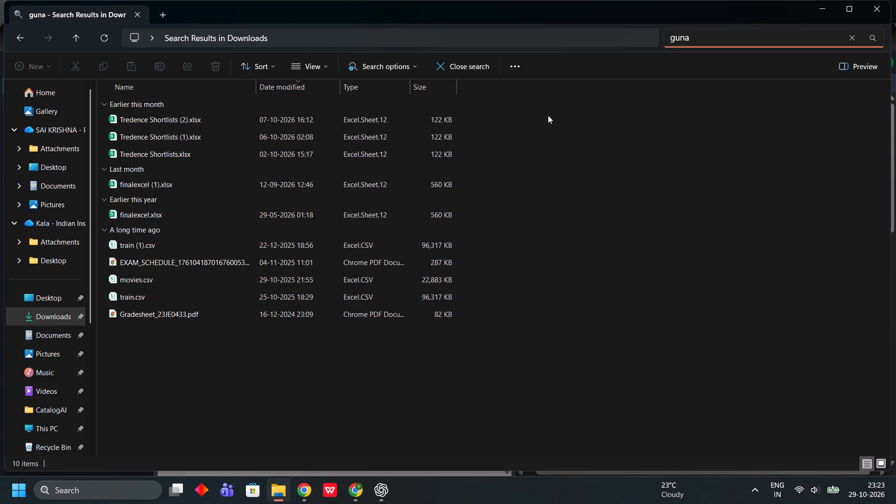
pyautogui.press('BackSpace')
pyautogui.press('BackSpace')
pyautogui.press('BackSpace')
pyautogui.press('BackSpace')
pyautogui.press('BackSpace')
pyautogui.press('BackSpace')
pyautogui.press('BackSpace')
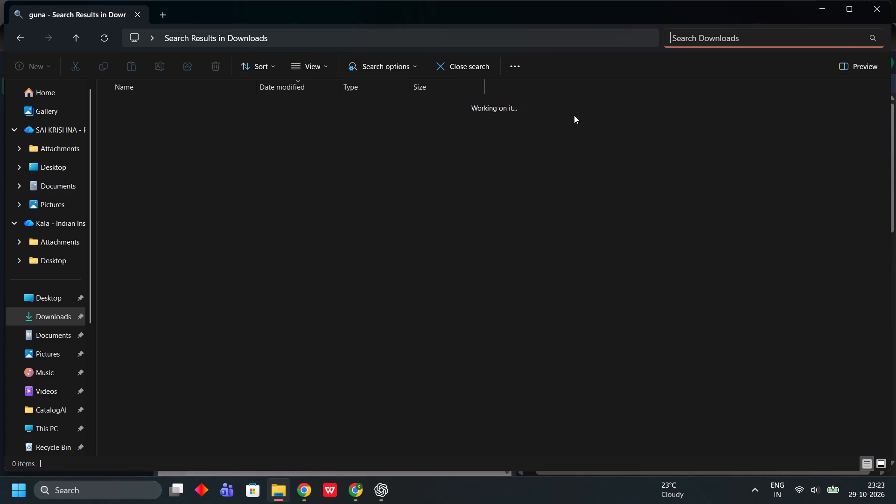
# Look through the Downloads file list from the recent October files back to mid-September 2026 for a reference resume PDF.
pyautogui.scroll(-1, 298, 254)
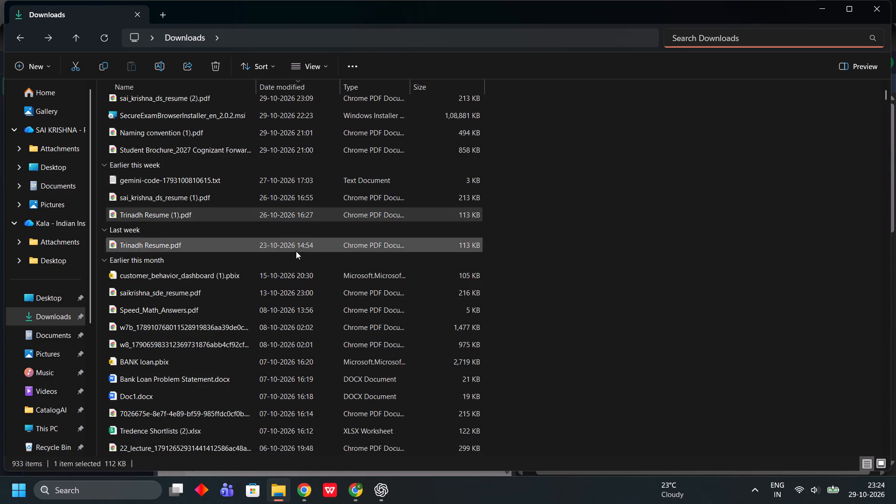
pyautogui.scroll(-3, 198, 273)
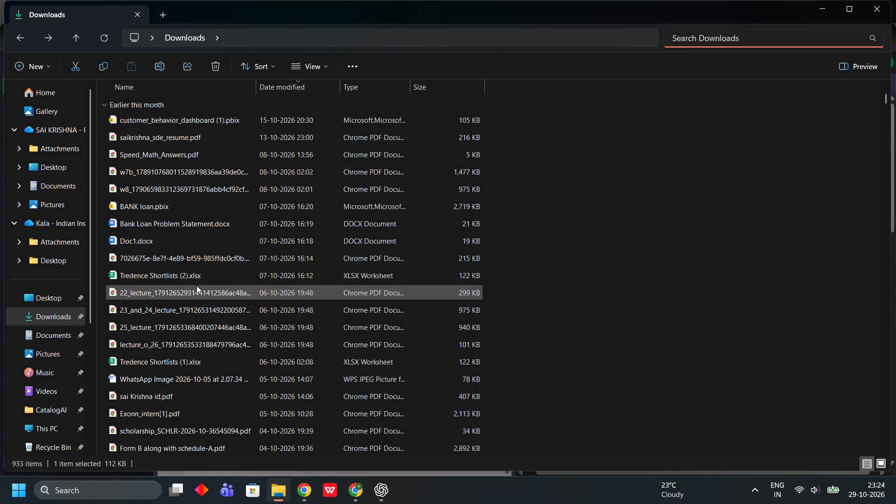
pyautogui.scroll(-2, 196, 286)
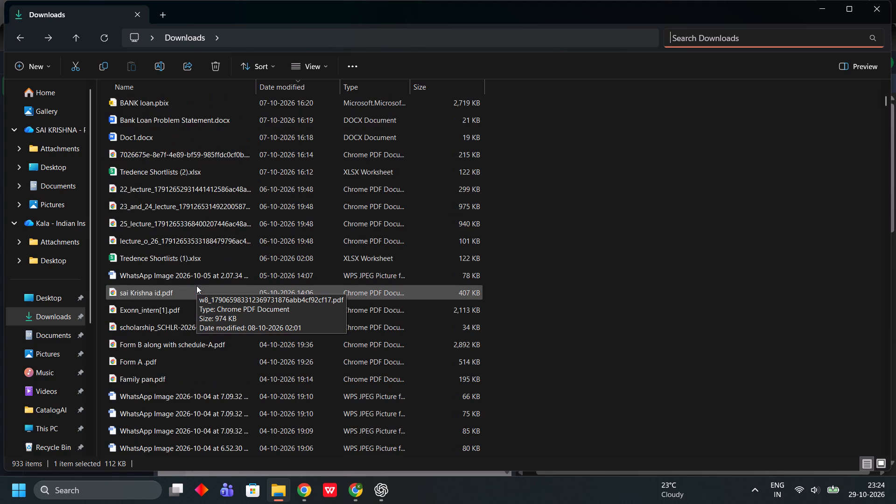
pyautogui.scroll(-5, 196, 286)
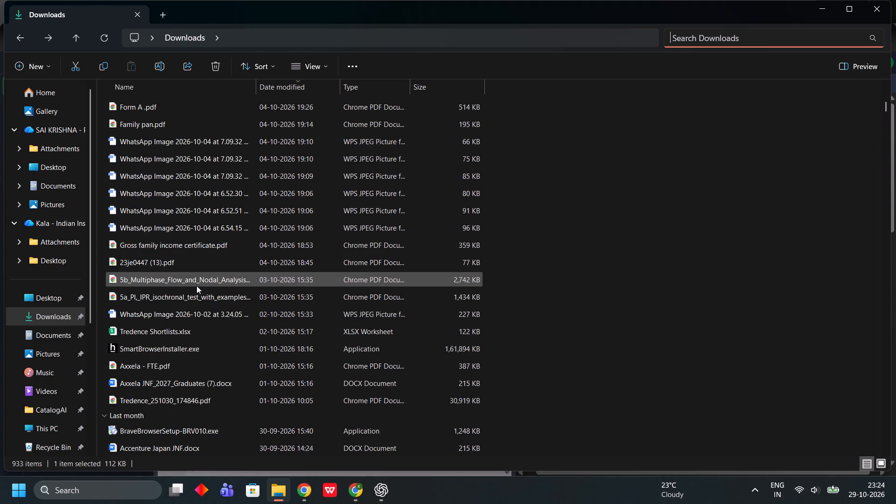
pyautogui.scroll(-1, 207, 338)
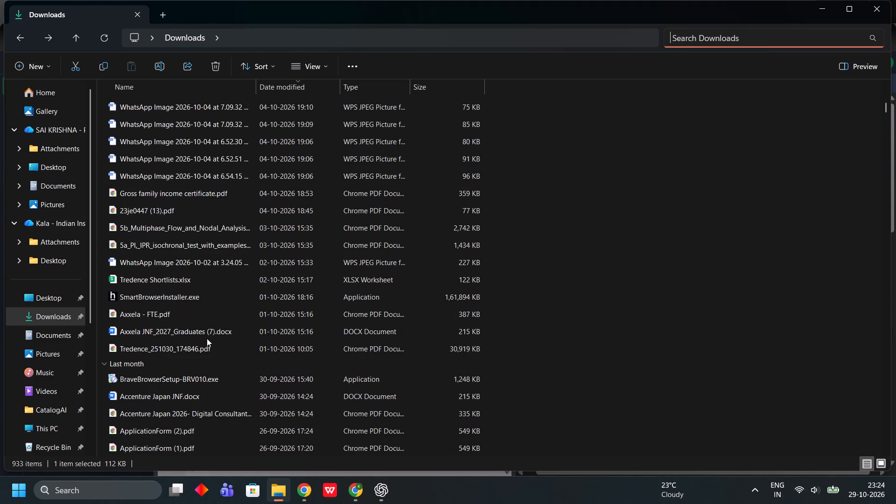
pyautogui.scroll(-1, 211, 347)
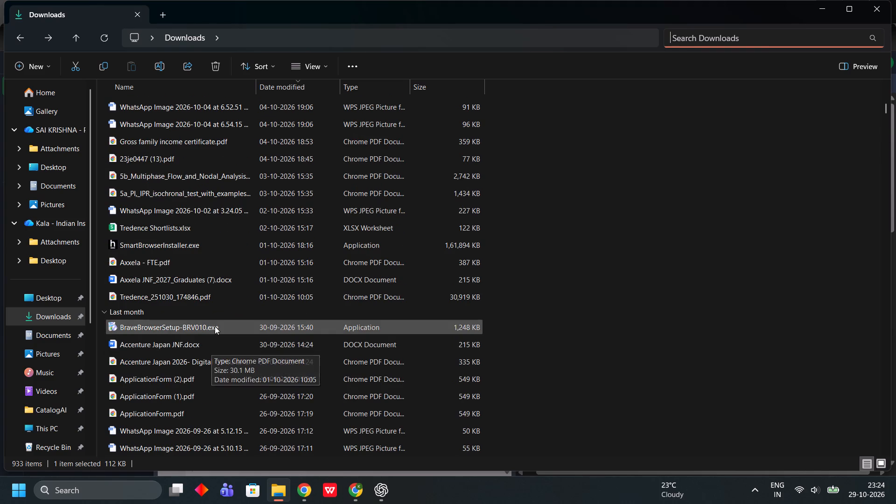
pyautogui.scroll(-3, 215, 326)
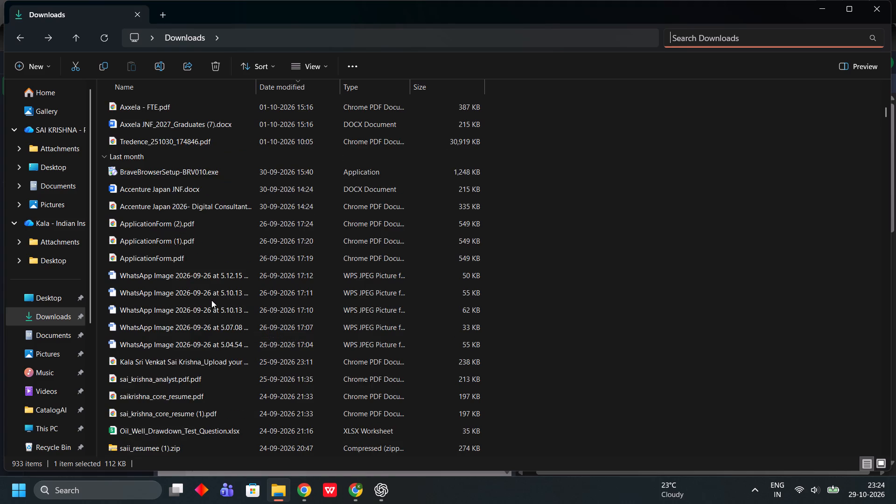
pyautogui.scroll(-3, 211, 300)
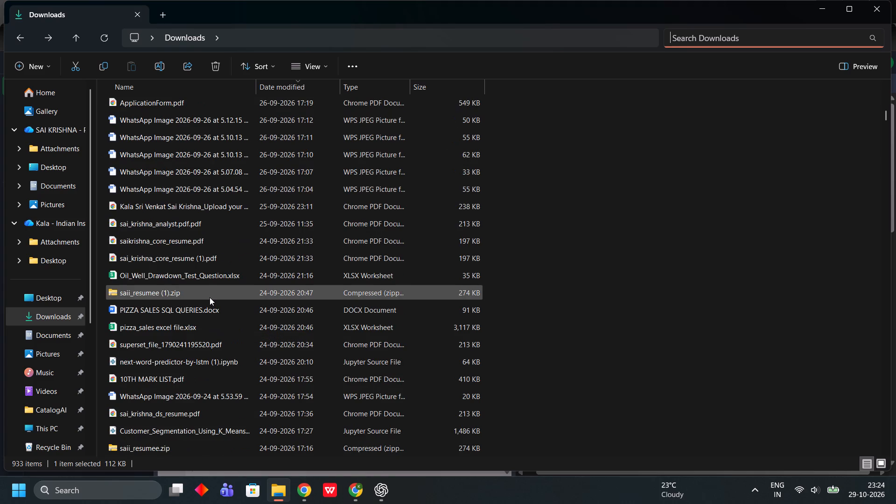
pyautogui.scroll(-2, 210, 297)
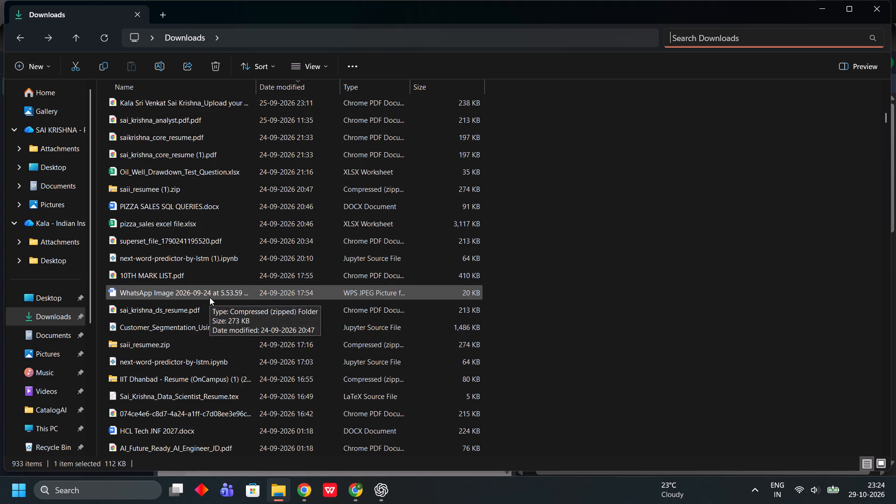
pyautogui.scroll(-3, 210, 297)
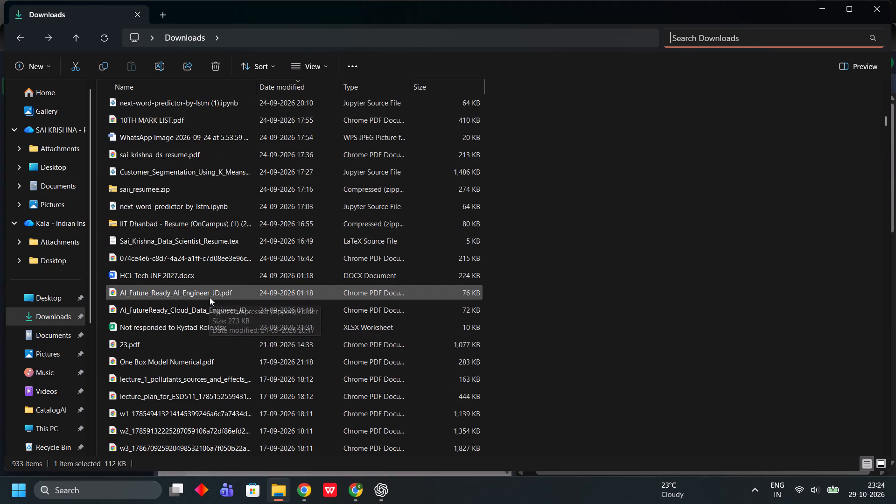
pyautogui.scroll(-2, 210, 297)
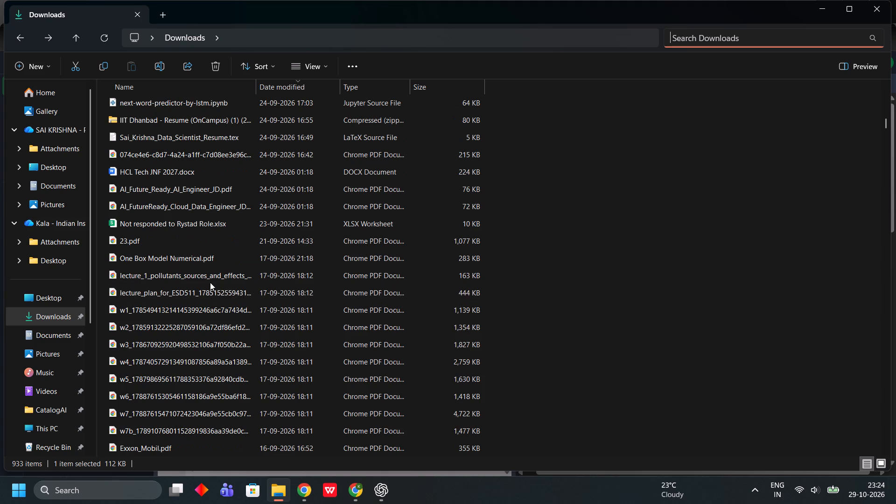
pyautogui.scroll(-5, 204, 277)
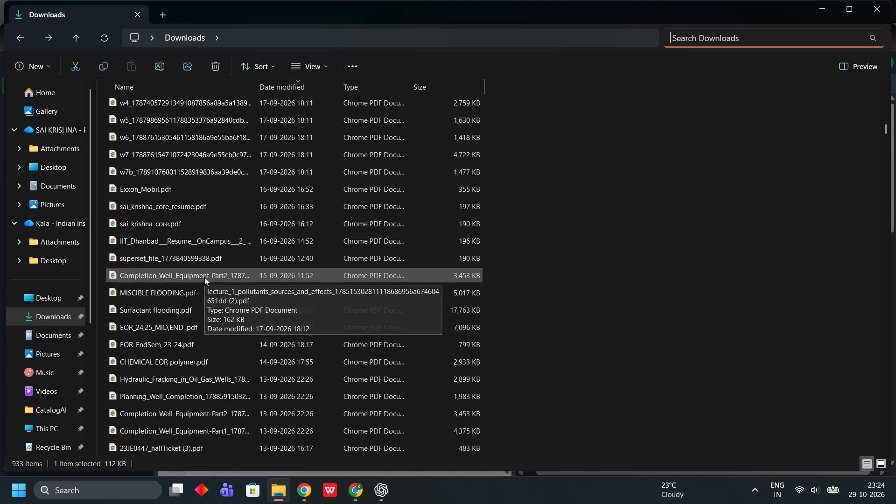
pyautogui.scroll(-3, 203, 277)
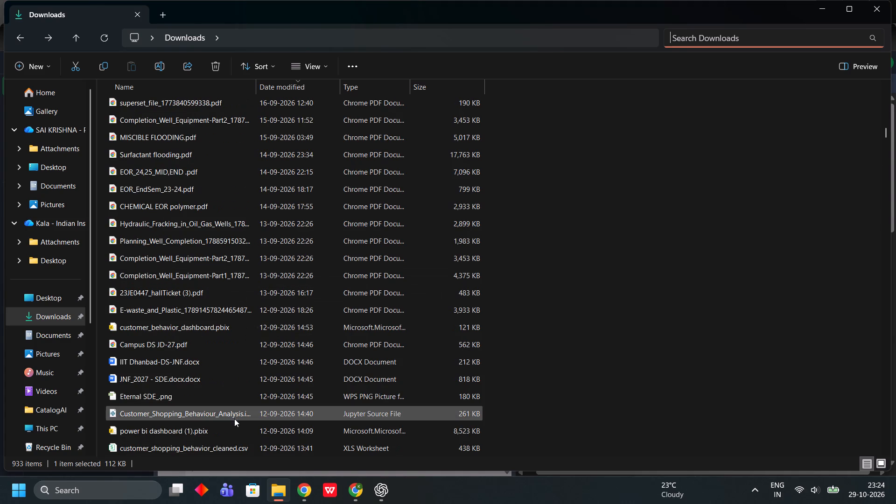
pyautogui.scroll(-4, 234, 419)
# Open 074ce4e6-c8d7-4a24-a1ff-c7d08ee3e96c.pdf from the 24-09-2026 files, check whose resume it is, and close it.
pyautogui.scroll(2, 314, 373)
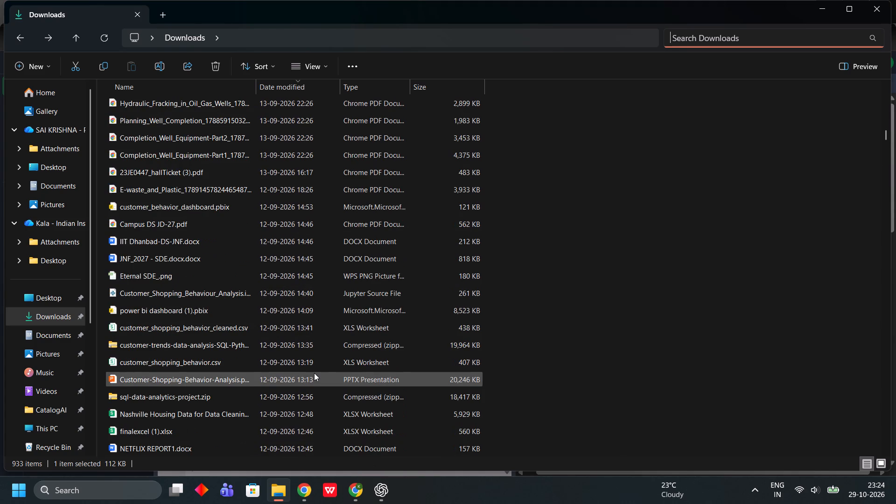
pyautogui.scroll(9, 314, 373)
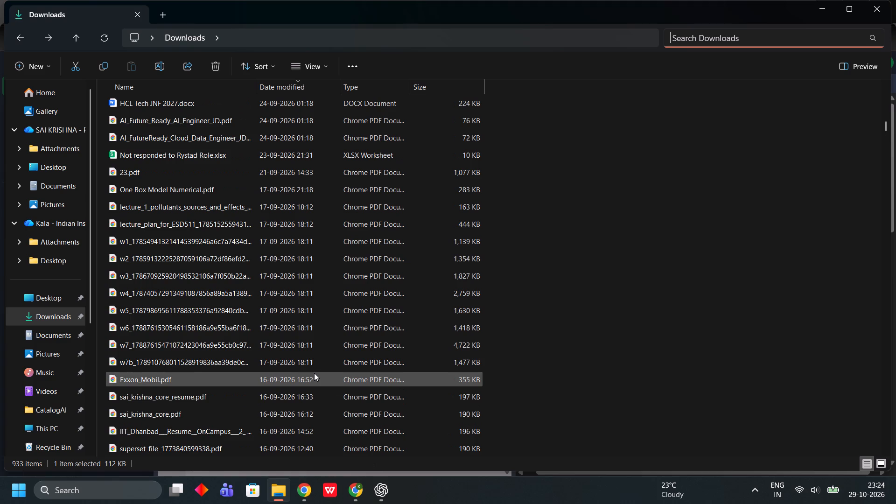
pyautogui.scroll(1, 341, 356)
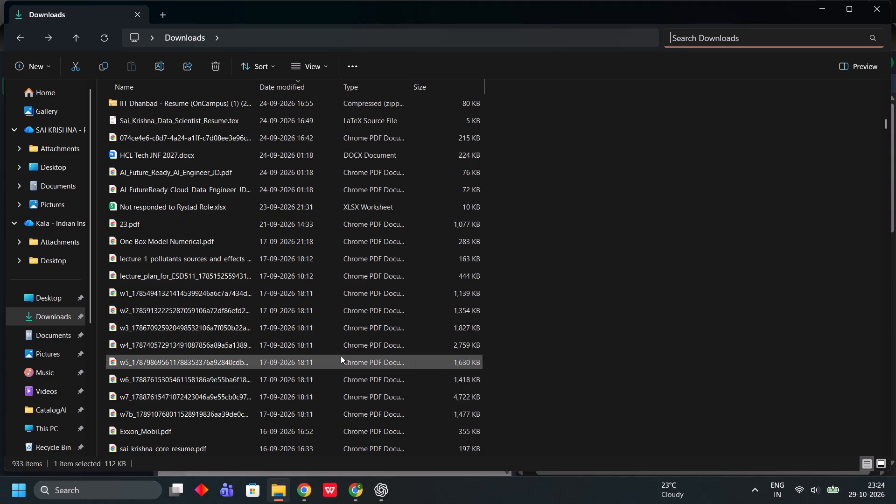
pyautogui.scroll(2, 212, 290)
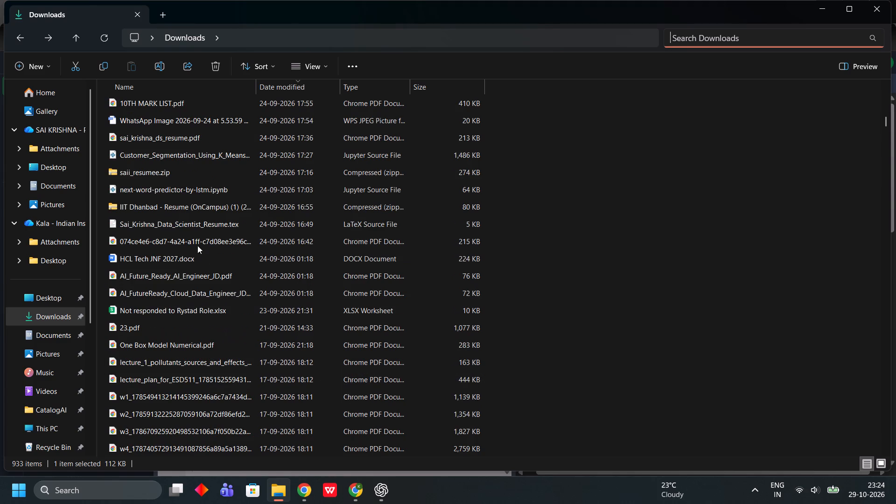
pyautogui.doubleClick(219, 240)
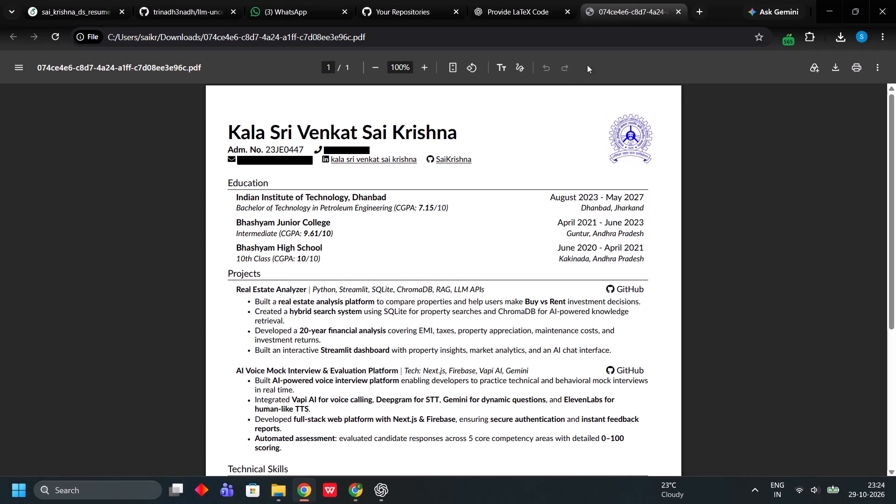
pyautogui.click(679, 9)
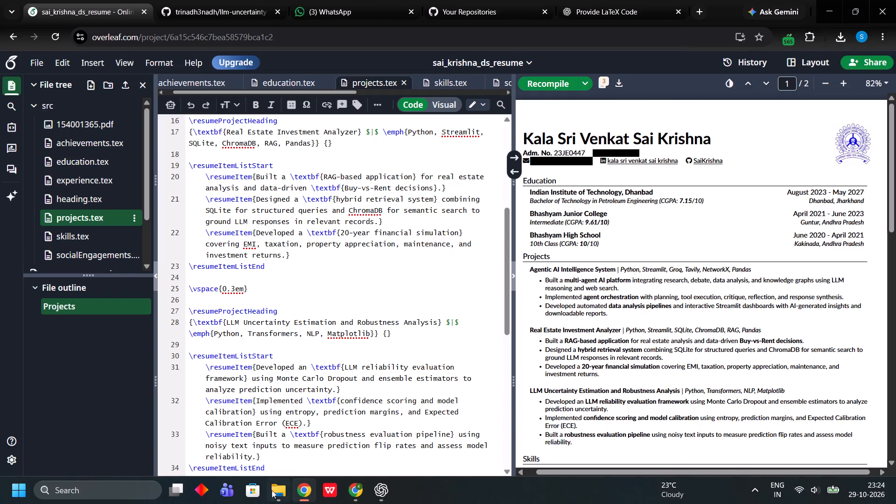
# Return to the Downloads folder and open 7026675e-8e7f-4e89-bf59-985ffdc0cf0b.pdf from the 07-10-2026 files as the reference resume.
pyautogui.click(273, 497)
pyautogui.scroll(1, 200, 238)
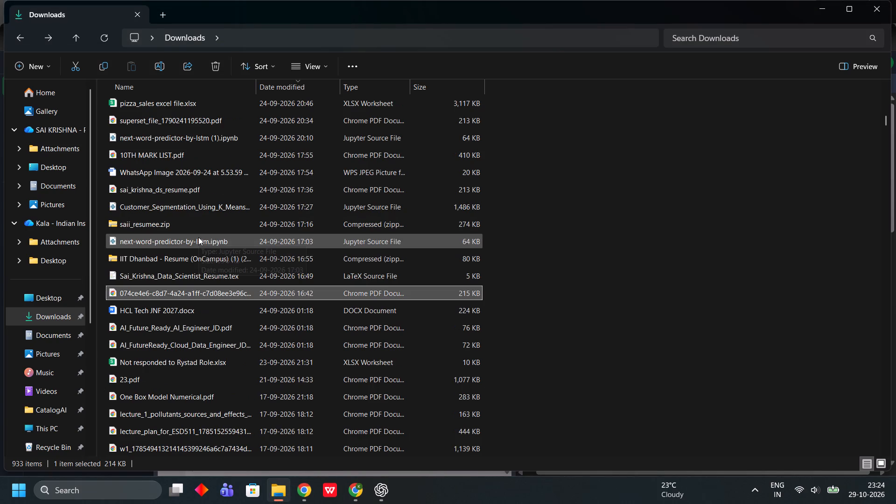
pyautogui.scroll(1, 183, 208)
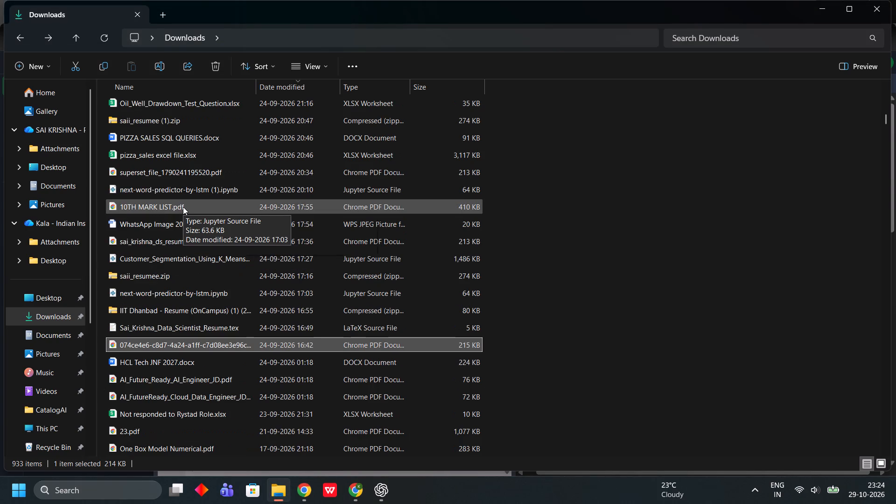
pyautogui.scroll(2, 183, 207)
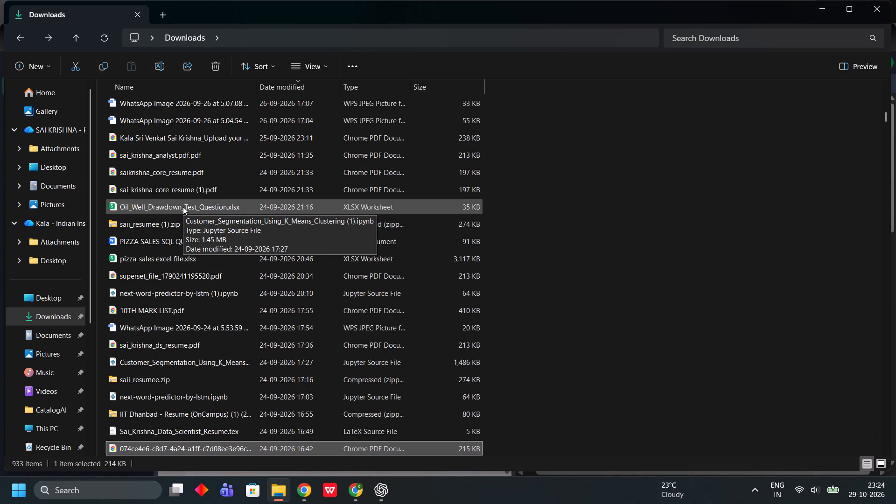
pyautogui.scroll(4, 183, 207)
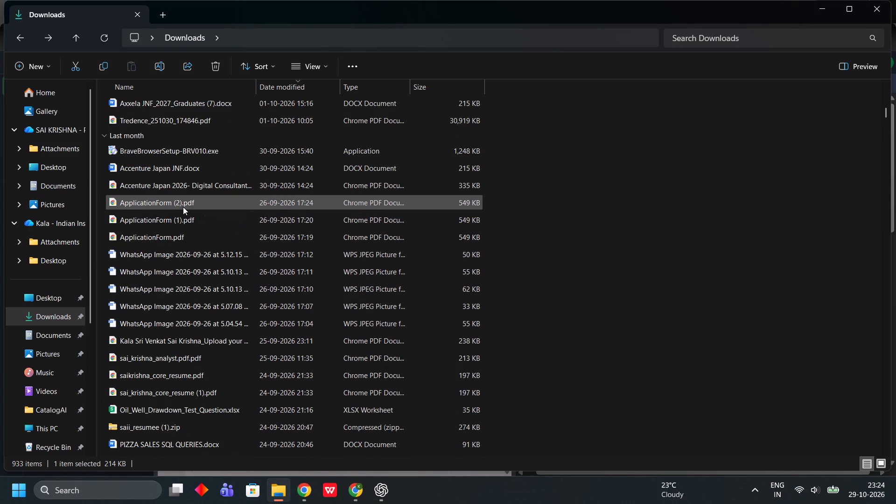
pyautogui.scroll(1, 183, 207)
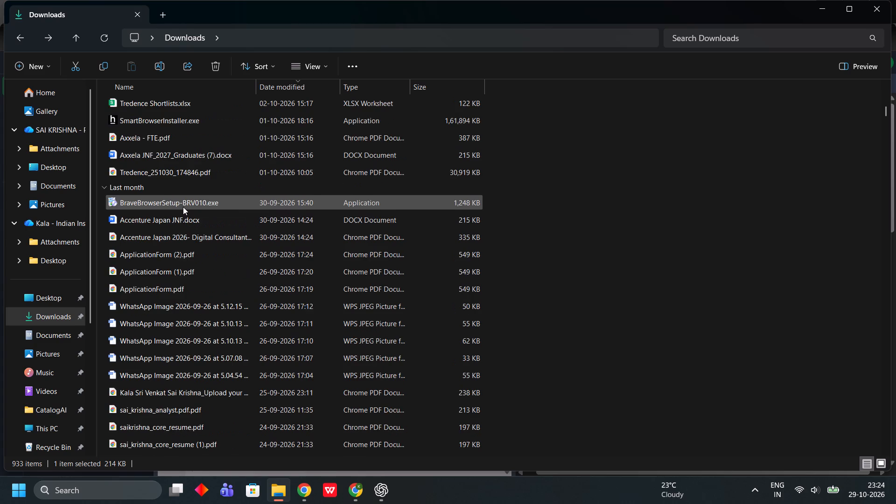
pyautogui.scroll(3, 183, 207)
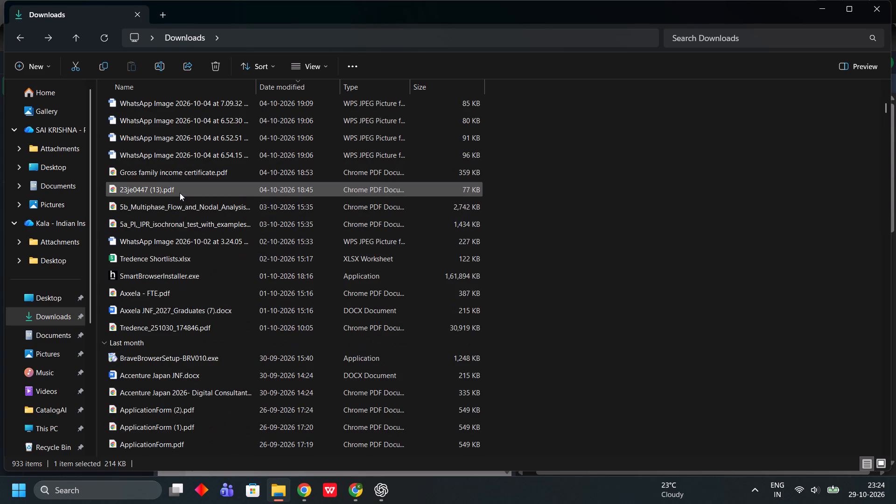
pyautogui.middleClick(190, 247)
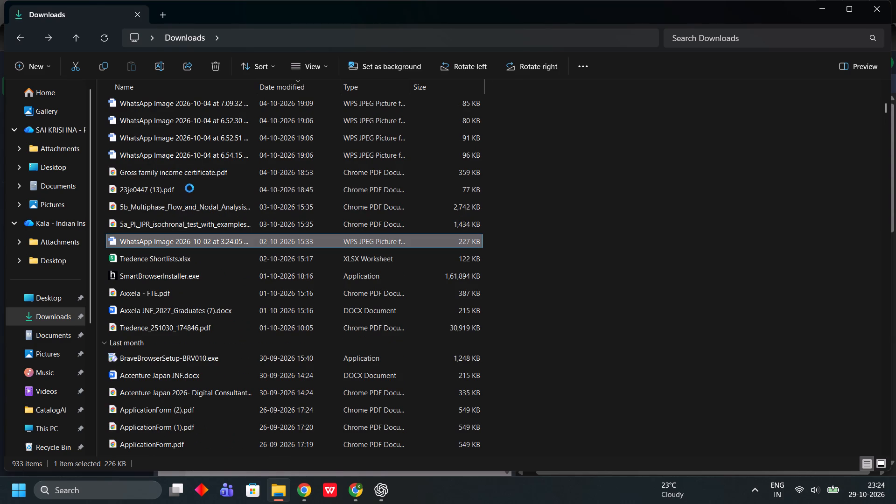
pyautogui.click(539, 285)
pyautogui.scroll(2, 240, 195)
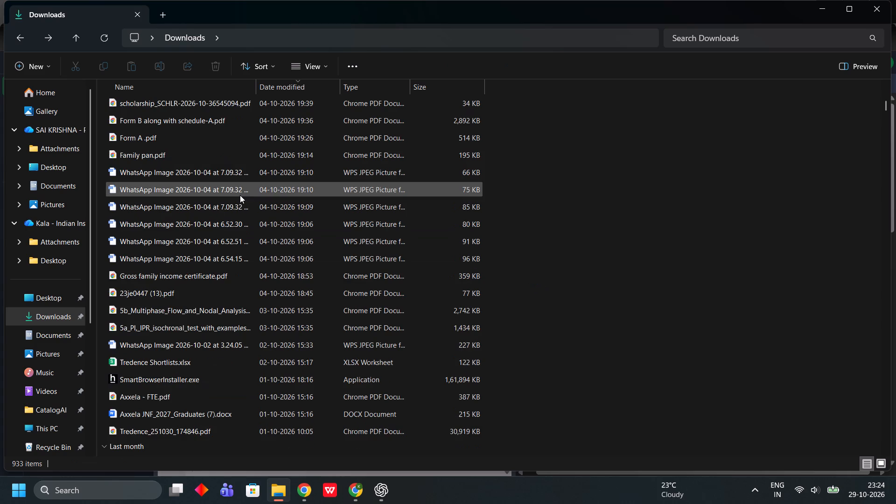
pyautogui.scroll(1, 218, 191)
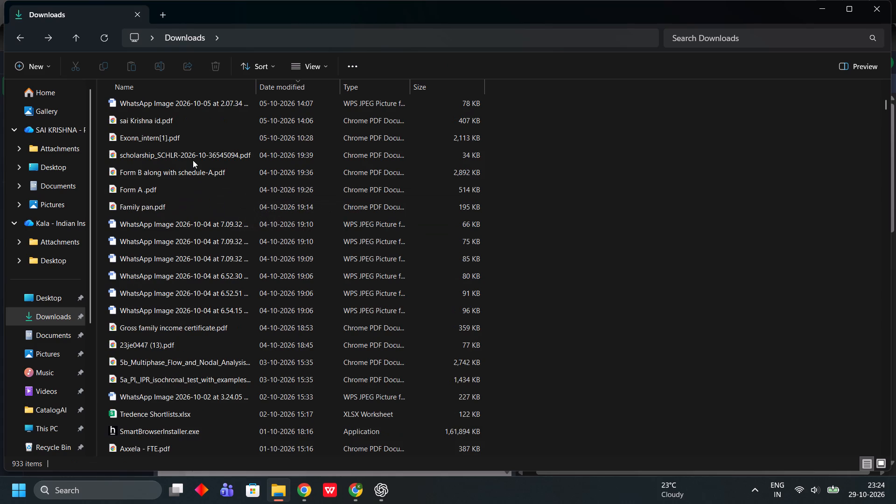
pyautogui.scroll(2, 193, 160)
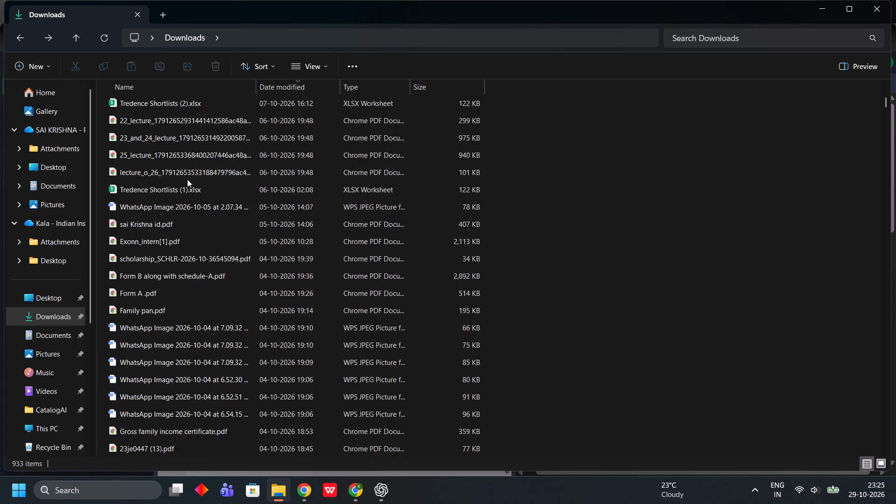
pyautogui.scroll(1, 187, 179)
pyautogui.doubleClick(191, 135)
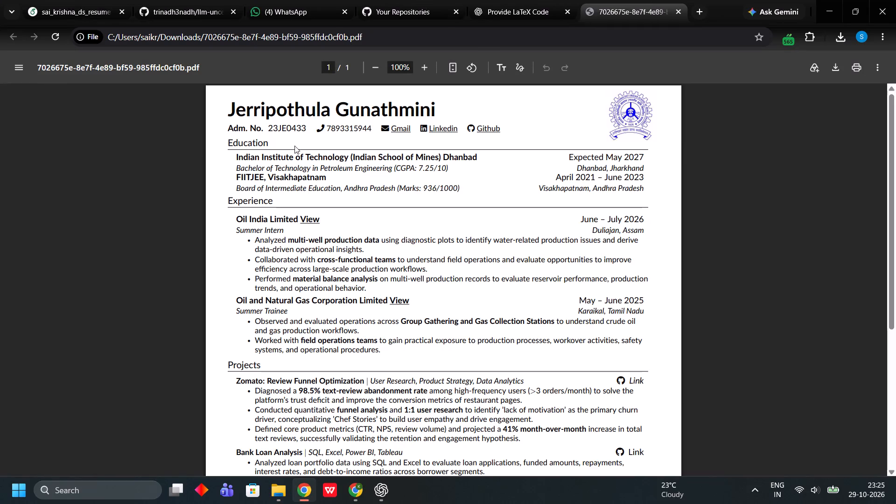
# Return to the Overleaf resume project and open education.tex.
pyautogui.click(73, 0)
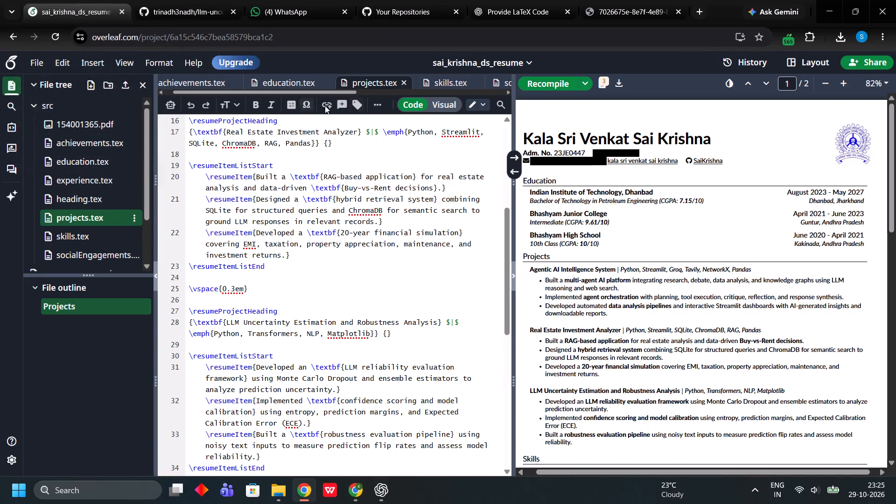
pyautogui.click(90, 162)
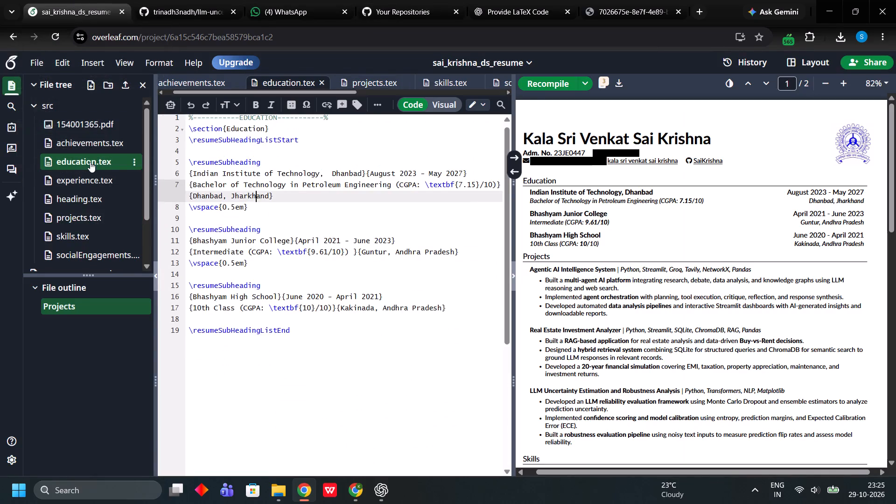
pyautogui.scroll(6, 335, 232)
pyautogui.scroll(2, 294, 206)
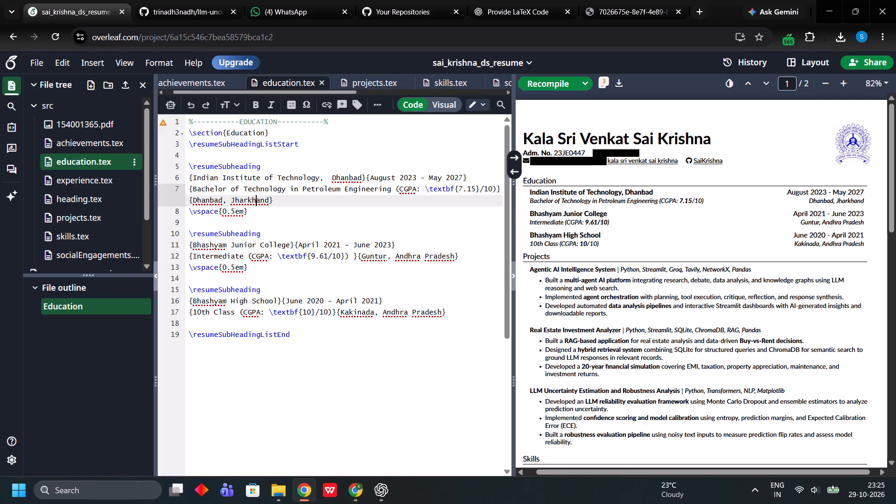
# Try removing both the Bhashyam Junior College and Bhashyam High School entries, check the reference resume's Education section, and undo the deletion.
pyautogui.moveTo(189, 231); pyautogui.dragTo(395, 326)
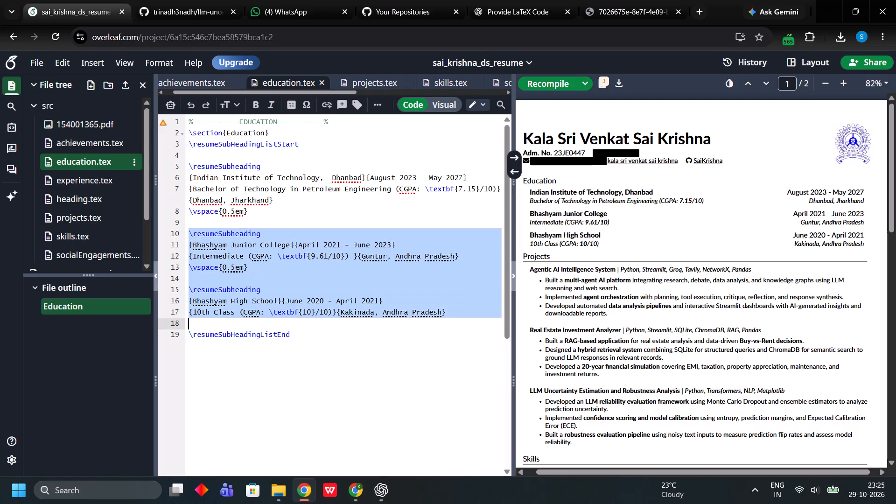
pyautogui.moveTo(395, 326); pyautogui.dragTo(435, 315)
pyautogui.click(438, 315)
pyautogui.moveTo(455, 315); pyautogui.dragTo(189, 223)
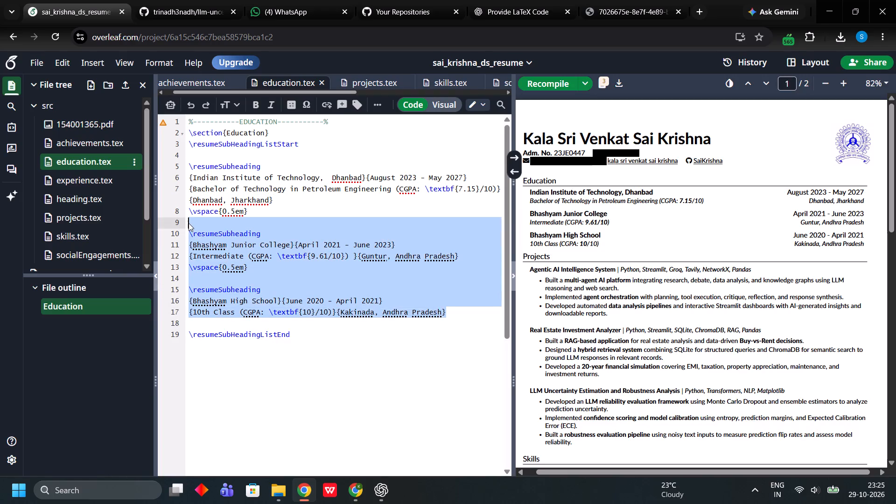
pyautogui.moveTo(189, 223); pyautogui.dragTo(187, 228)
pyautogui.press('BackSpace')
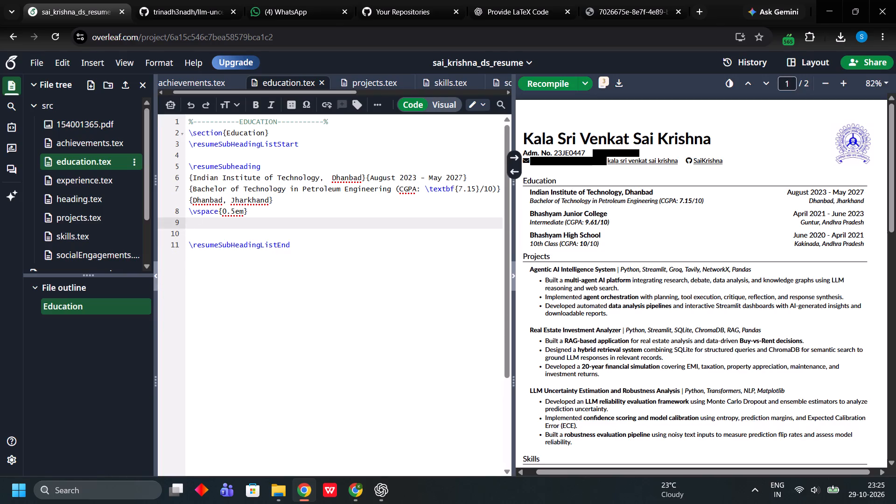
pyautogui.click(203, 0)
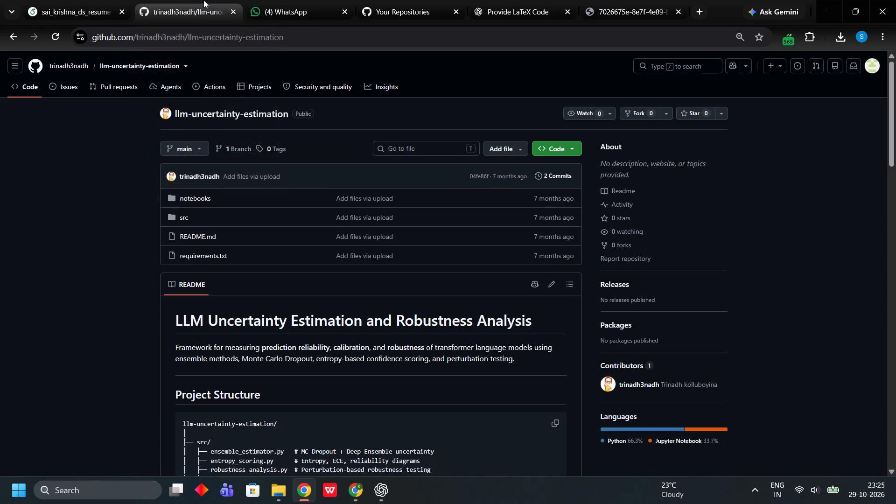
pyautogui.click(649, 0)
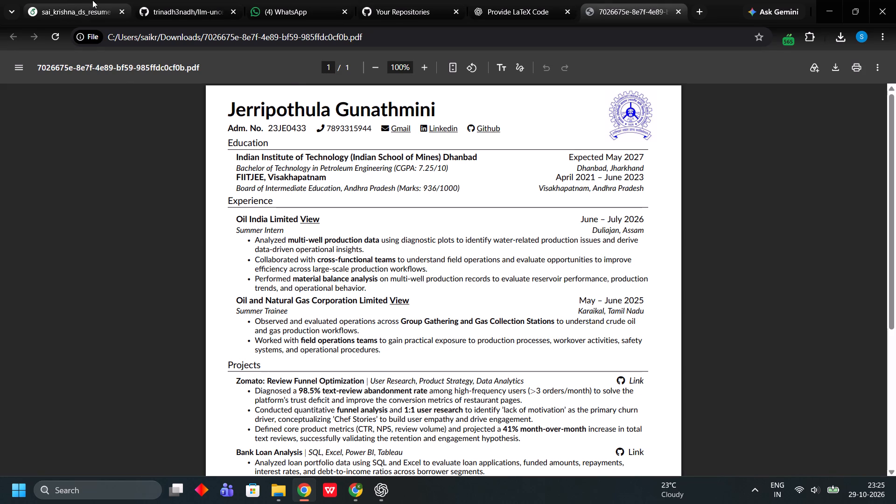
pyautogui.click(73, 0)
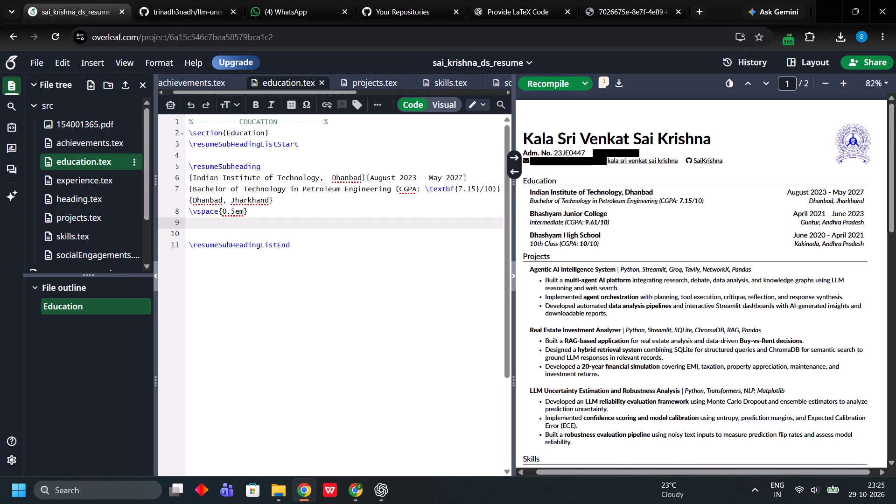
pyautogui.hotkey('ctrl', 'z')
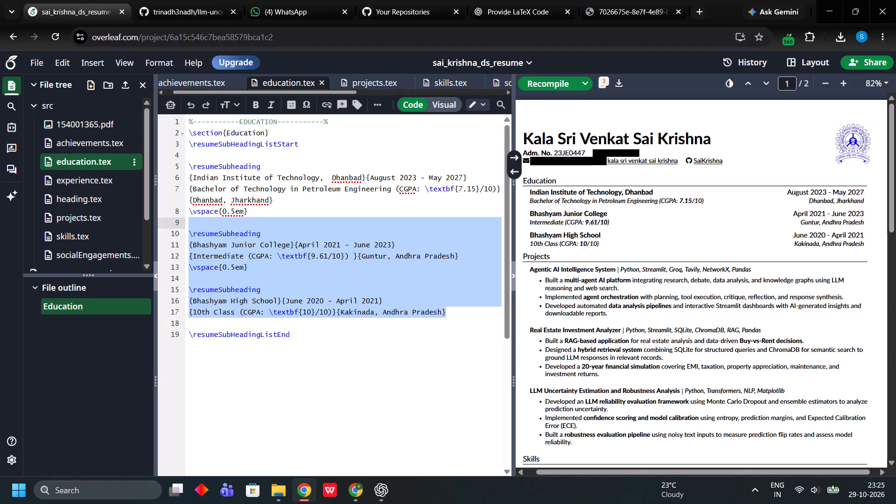
# Delete only the Bhashyam High School entry from education.tex, recompile, and check the resume preview.
pyautogui.click(278, 271)
pyautogui.moveTo(457, 315); pyautogui.dragTo(313, 285)
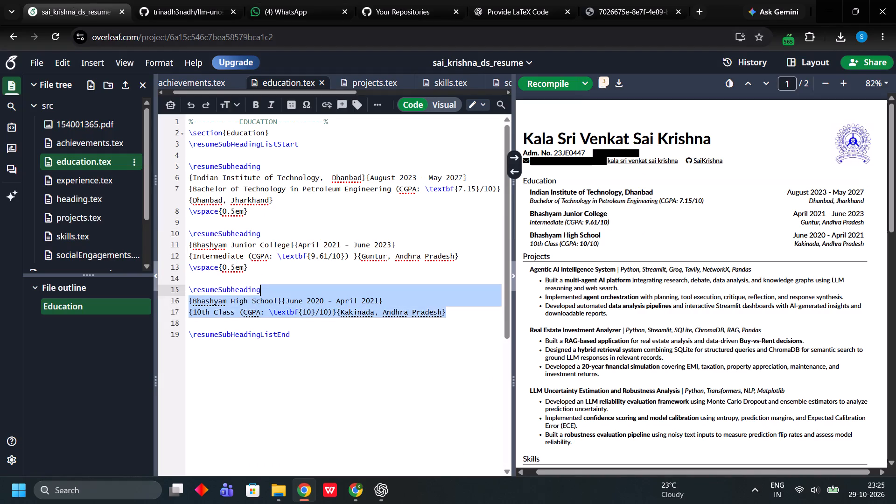
pyautogui.moveTo(313, 285); pyautogui.dragTo(188, 285)
pyautogui.press('BackSpace')
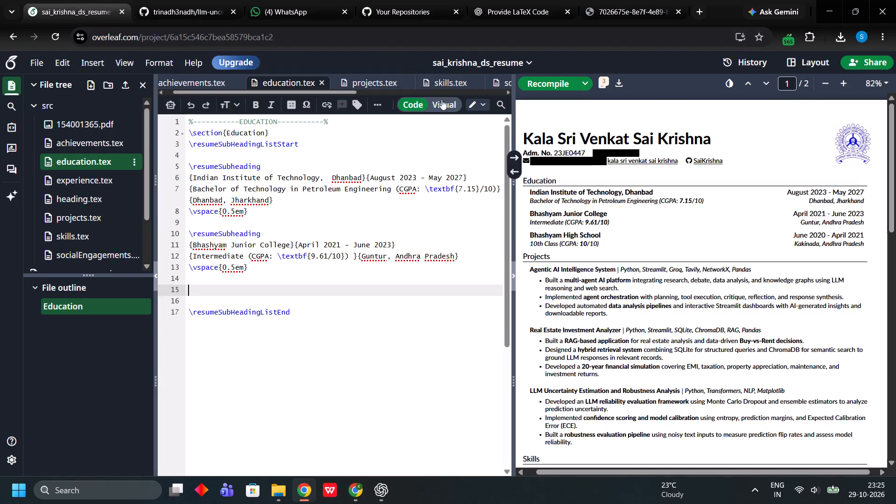
pyautogui.click(537, 77)
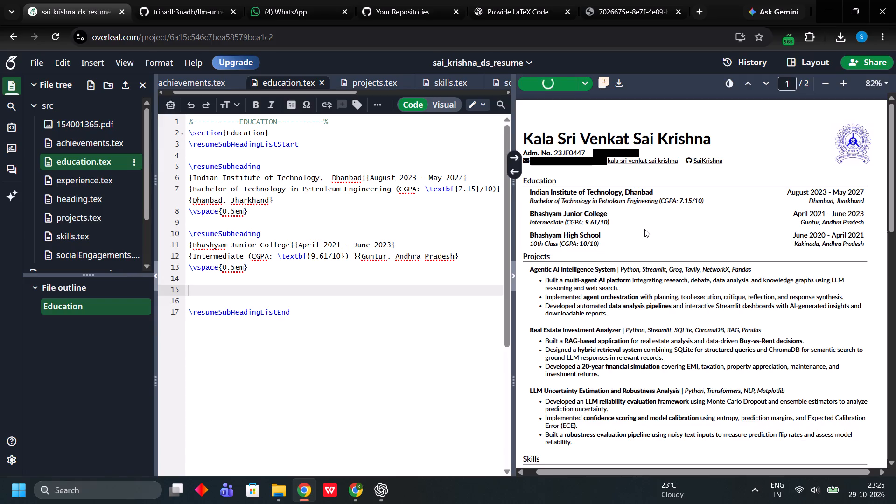
pyautogui.scroll(-1, 644, 235)
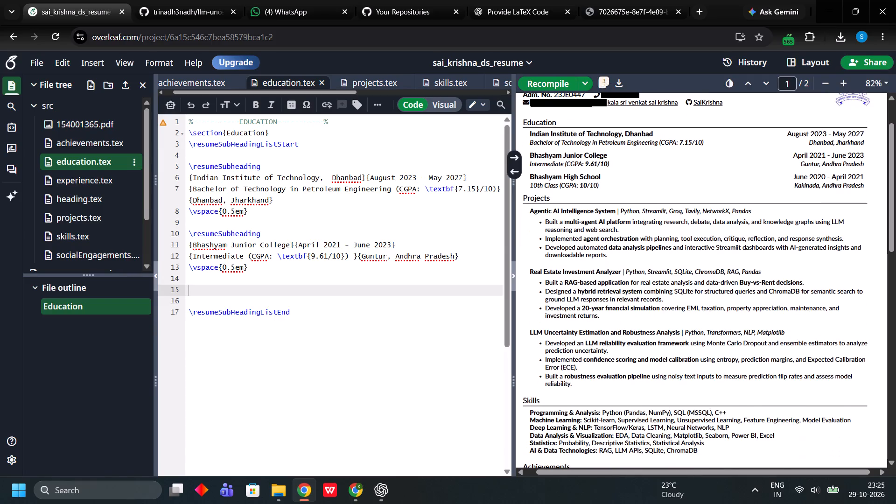
pyautogui.scroll(-5, 644, 235)
pyautogui.scroll(6, 644, 235)
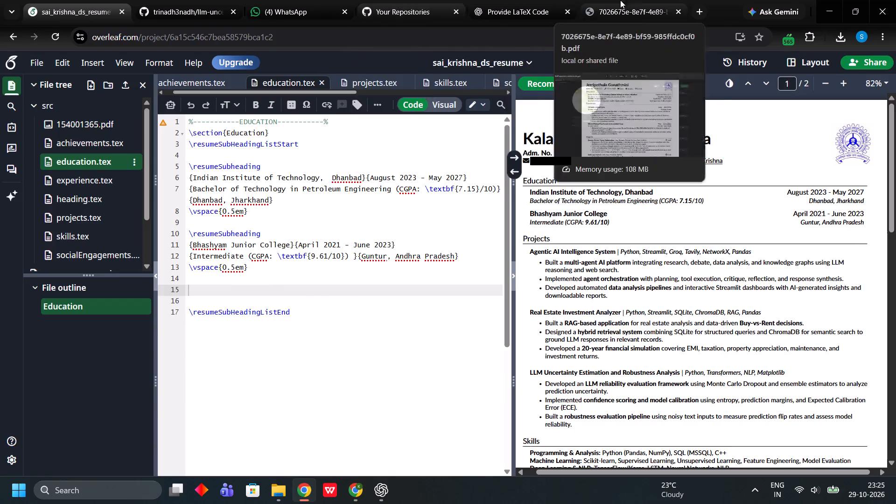
# Replace the Indian Institute of Technology entry's date range with "Expected May 2027" copied from the reference resume PDF, and recompile.
pyautogui.click(640, 0)
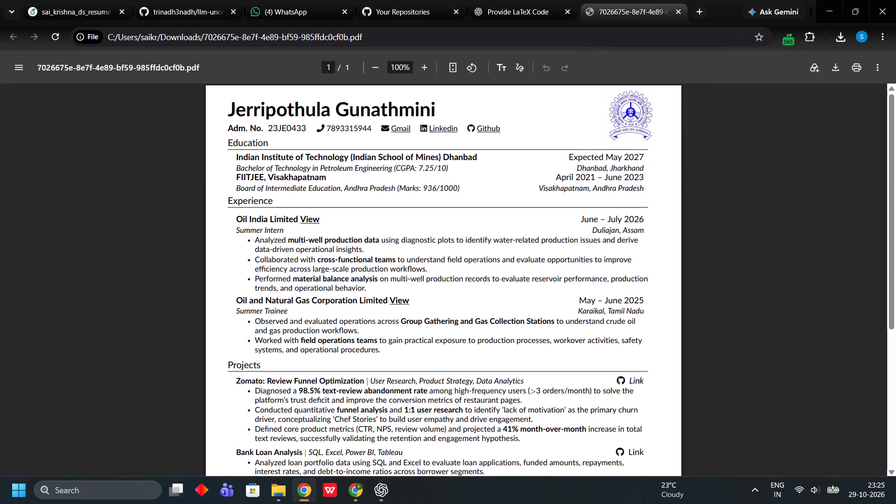
pyautogui.moveTo(572, 156); pyautogui.dragTo(635, 155)
pyautogui.click(636, 157)
pyautogui.moveTo(640, 154); pyautogui.dragTo(610, 154)
pyautogui.click(582, 164)
pyautogui.moveTo(562, 153); pyautogui.dragTo(653, 154)
pyautogui.hotkey('ctrl', 'c')
pyautogui.click(71, 0)
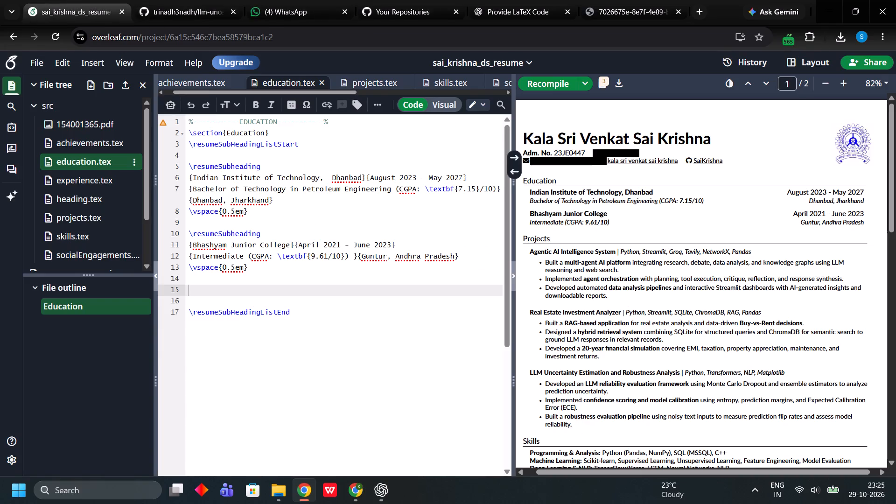
pyautogui.scroll(3, 367, 187)
pyautogui.moveTo(384, 178); pyautogui.dragTo(436, 177)
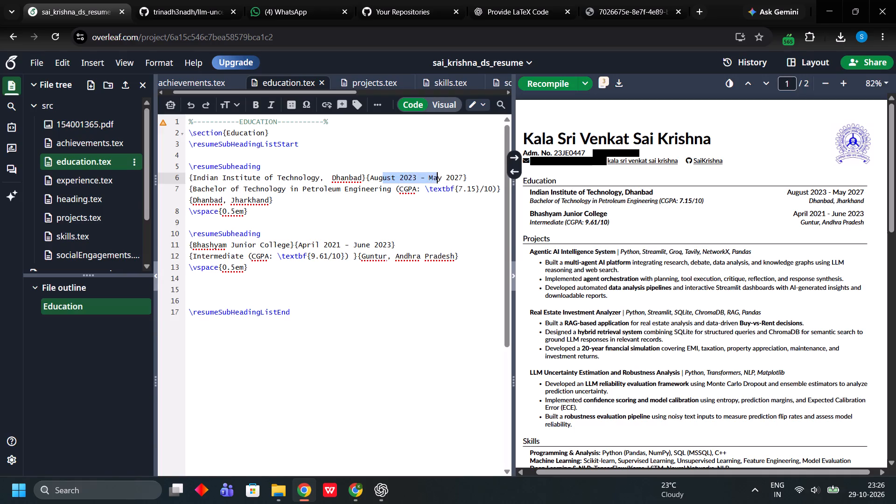
pyautogui.moveTo(436, 177); pyautogui.dragTo(455, 177)
pyautogui.click(460, 178)
pyautogui.moveTo(463, 178); pyautogui.dragTo(396, 175)
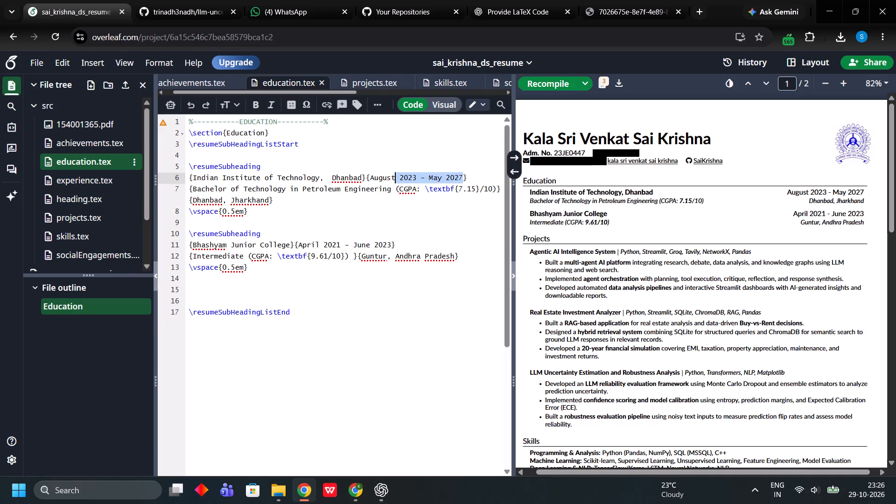
pyautogui.moveTo(396, 175); pyautogui.dragTo(371, 175)
pyautogui.hotkey('ctrl', 'v')
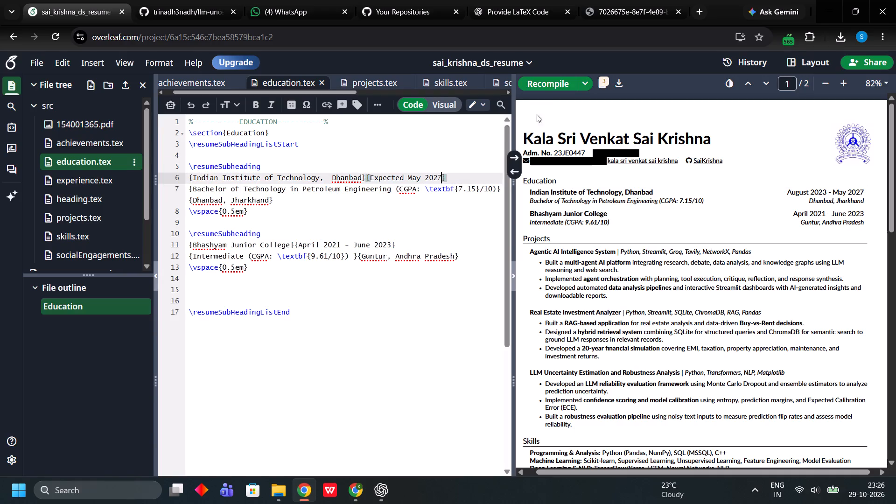
pyautogui.click(545, 82)
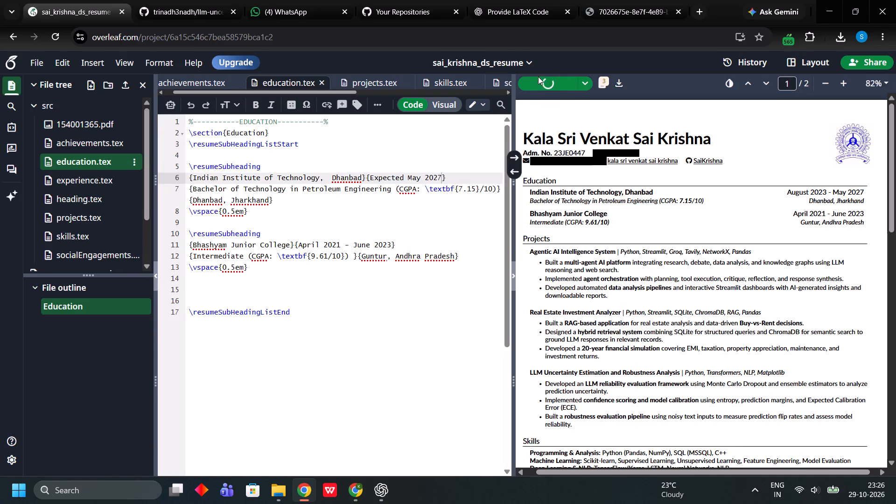
# Replace the bold Intermediate score with the reference resume's marks wording, adjusted to read "Marks: 961/1000".
pyautogui.click(603, 0)
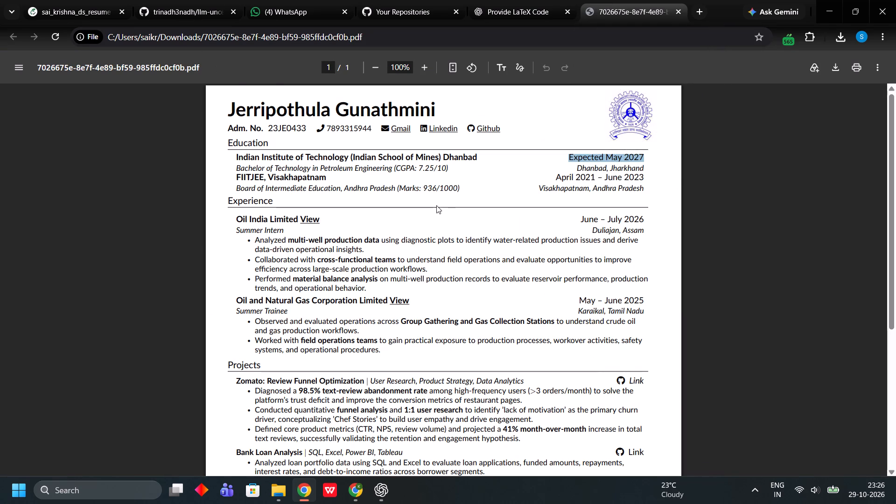
pyautogui.moveTo(456, 188); pyautogui.dragTo(397, 186)
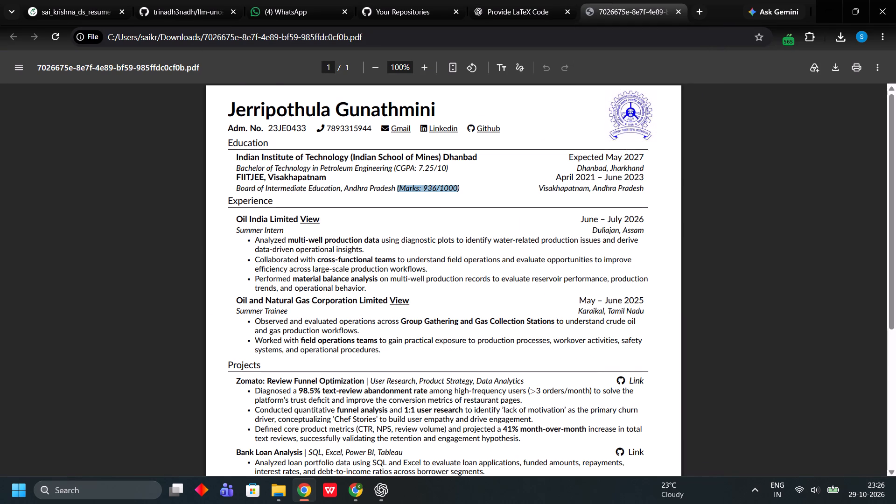
pyautogui.moveTo(397, 186); pyautogui.dragTo(399, 187)
pyautogui.hotkey('ctrl', 'c')
pyautogui.click(54, 0)
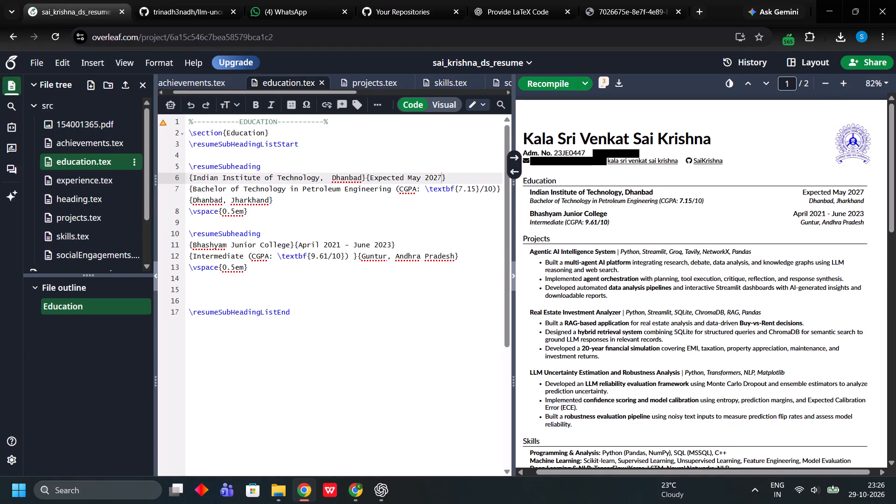
pyautogui.moveTo(310, 252); pyautogui.dragTo(340, 257)
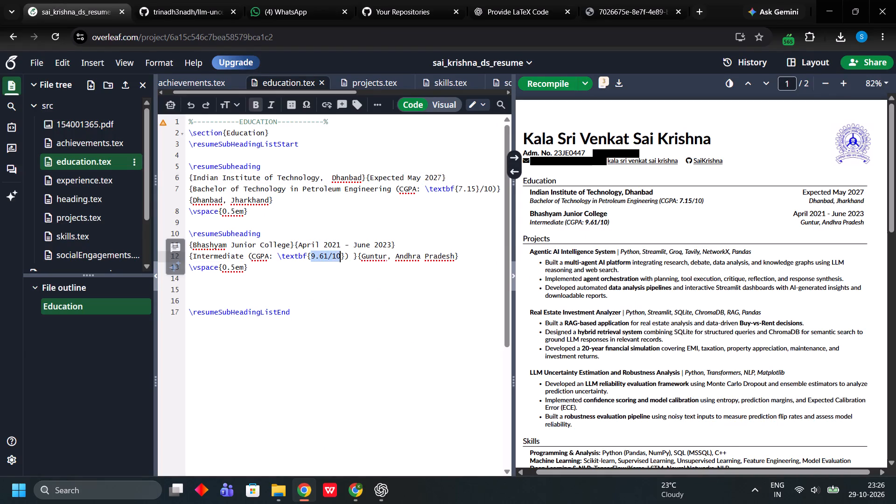
pyautogui.hotkey('ctrl', 'v')
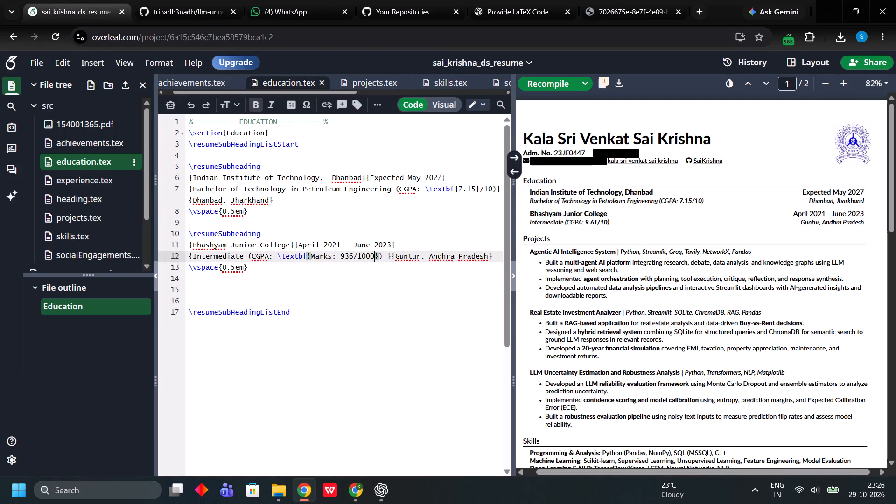
pyautogui.click(351, 256)
pyautogui.press('Right')
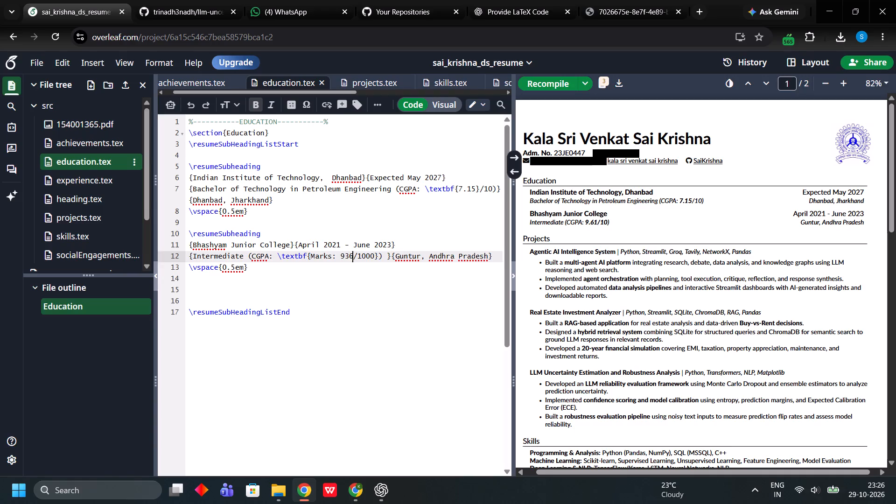
pyautogui.press('BackSpace')
pyautogui.press('BackSpace')
pyautogui.press('BackSpace')
pyautogui.write('961')
# Change the "CGPA:" label before the Intermediate score to "Marks:" and recompile the resume.
pyautogui.moveTo(341, 258); pyautogui.dragTo(313, 253)
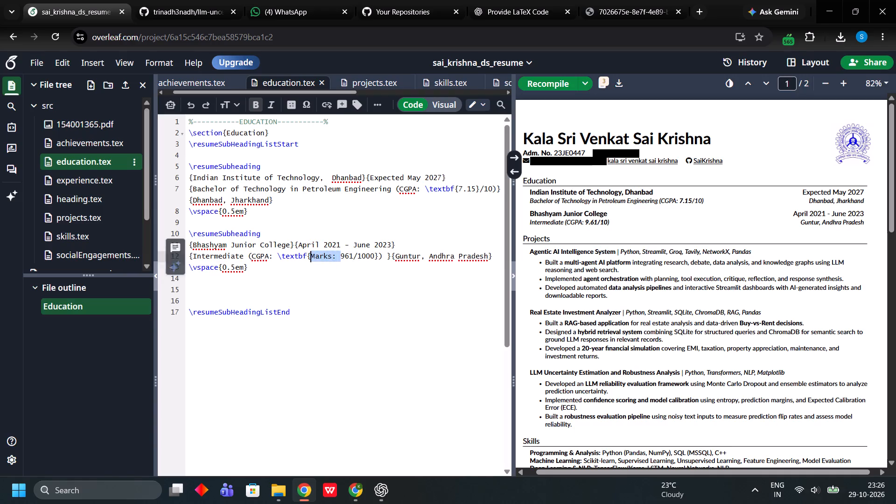
pyautogui.hotkey('ctrl', 'c')
pyautogui.moveTo(272, 259); pyautogui.dragTo(254, 256)
pyautogui.hotkey('ctrl', 'v')
pyautogui.press('BackSpace')
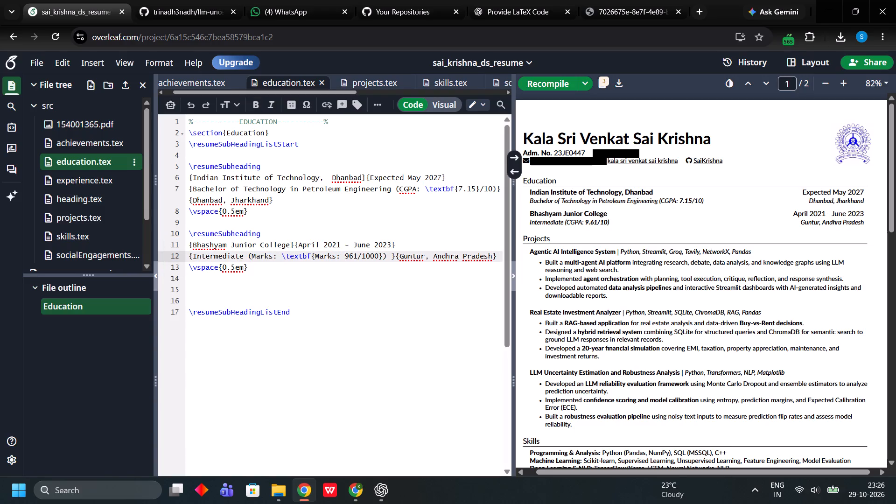
pyautogui.click(544, 88)
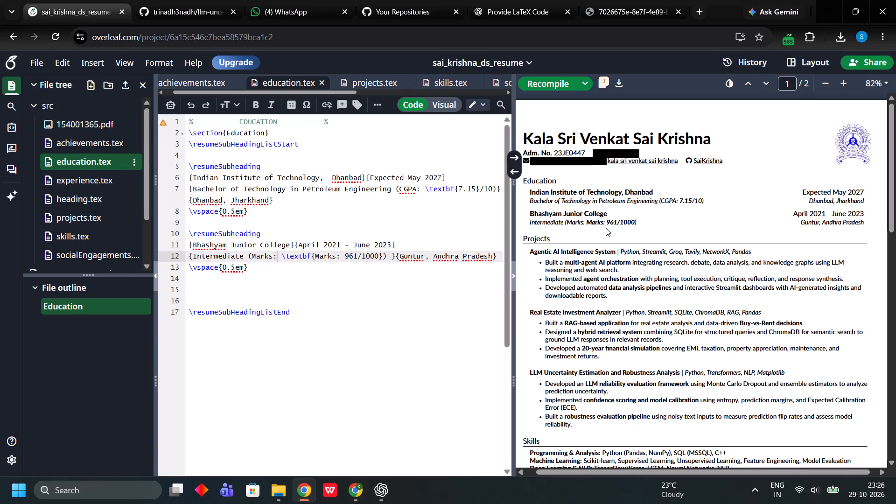
# Remove the duplicate "Marks:" inside the bold Intermediate score, leaving 961/1000, recompile, and review the resume preview.
pyautogui.moveTo(343, 253); pyautogui.dragTo(314, 253)
pyautogui.press('BackSpace')
pyautogui.press('Right')
pyautogui.press('BackSpace')
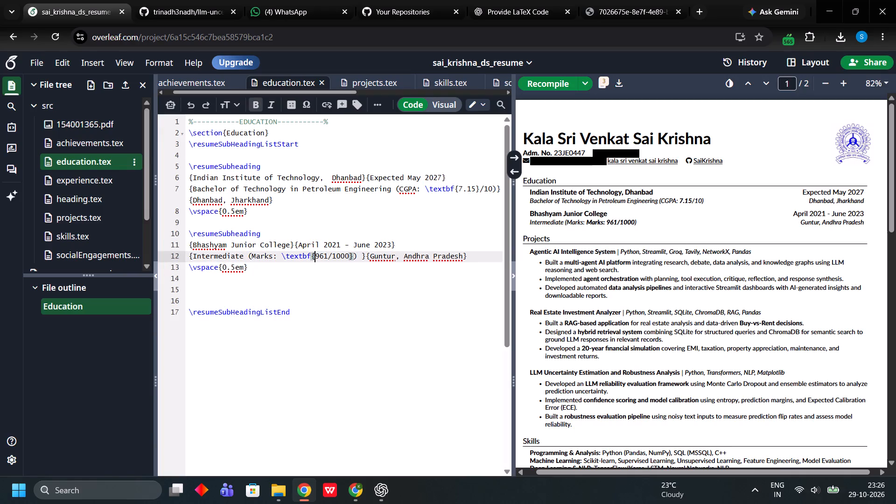
pyautogui.click(534, 85)
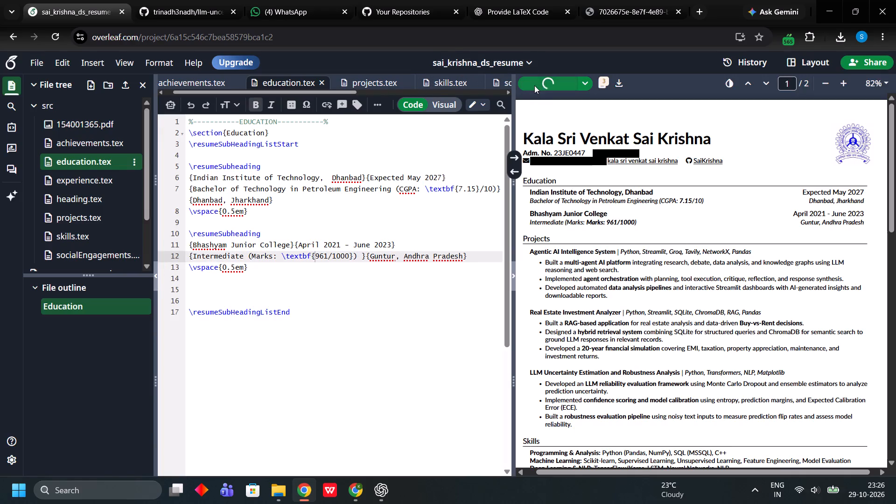
pyautogui.scroll(-2, 658, 251)
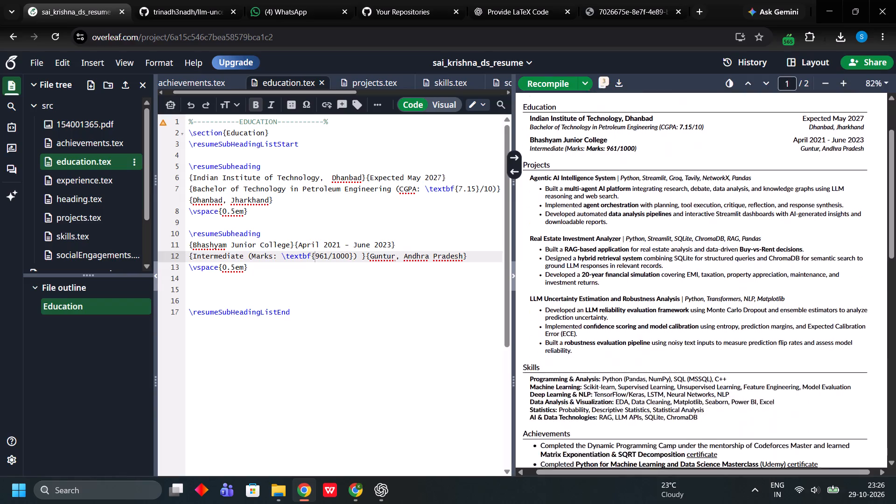
pyautogui.scroll(-5, 658, 251)
pyautogui.scroll(3, 658, 251)
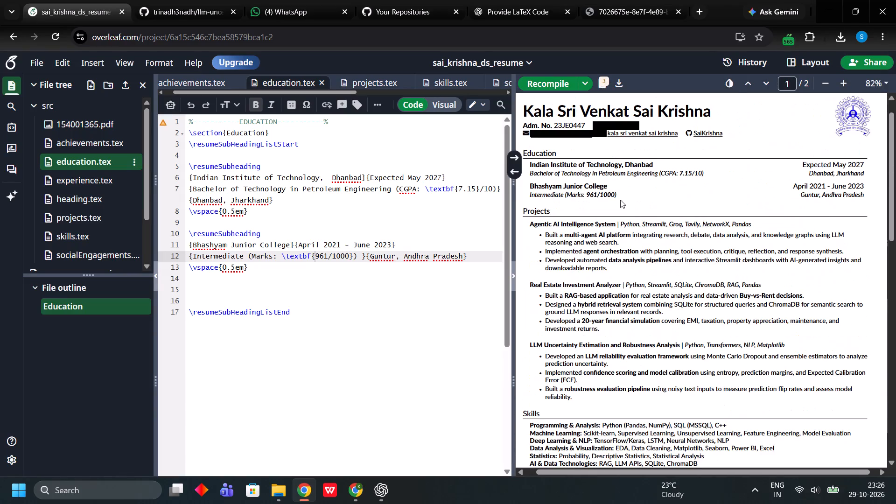
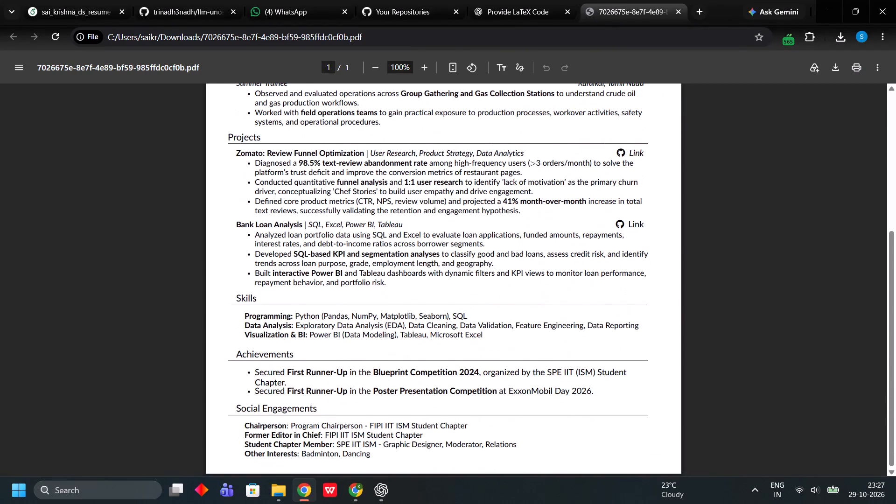
# Return to the Overleaf resume and review its compiled preview from Education through Social Engagements, checking content and page layout.
pyautogui.click(93, 0)
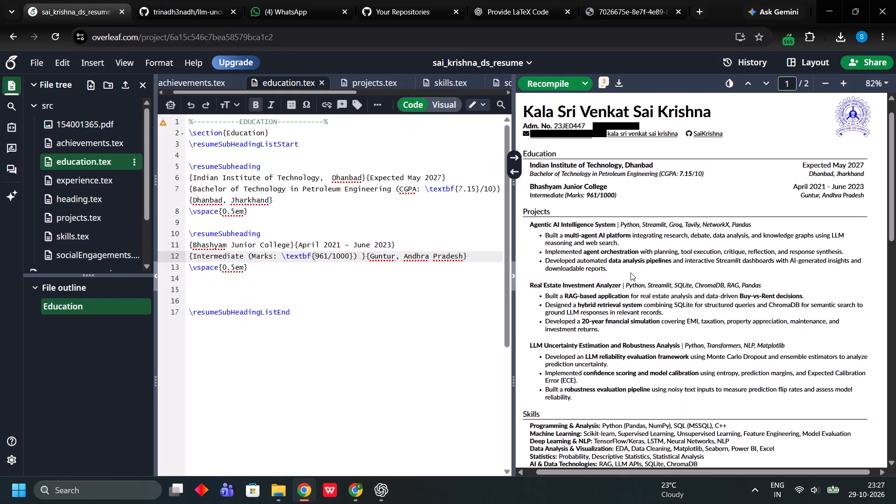
pyautogui.scroll(-3, 630, 273)
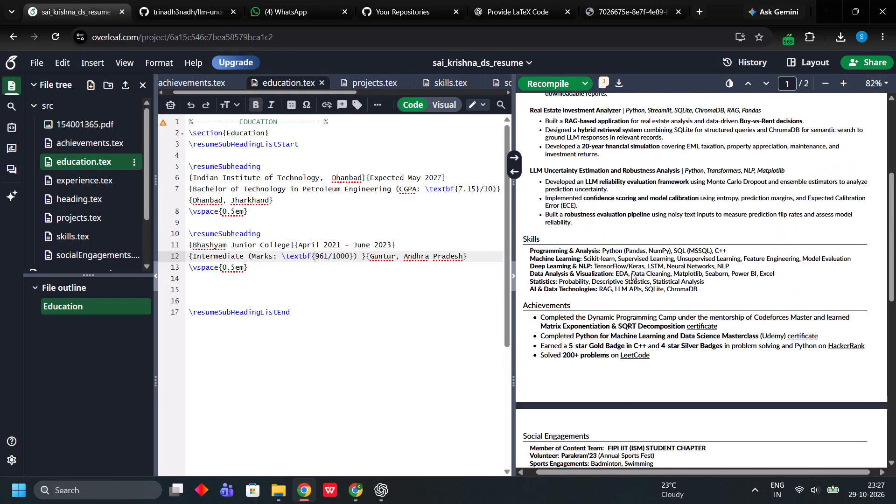
pyautogui.scroll(1, 577, 224)
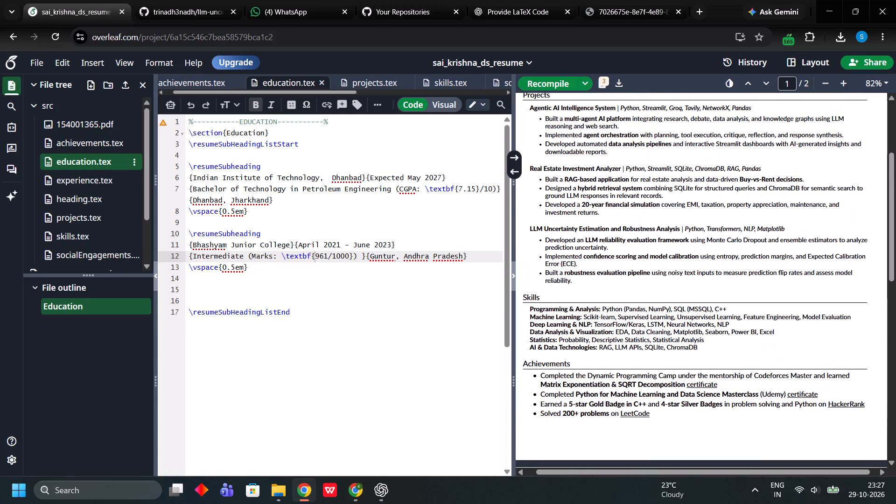
pyautogui.scroll(-4, 642, 242)
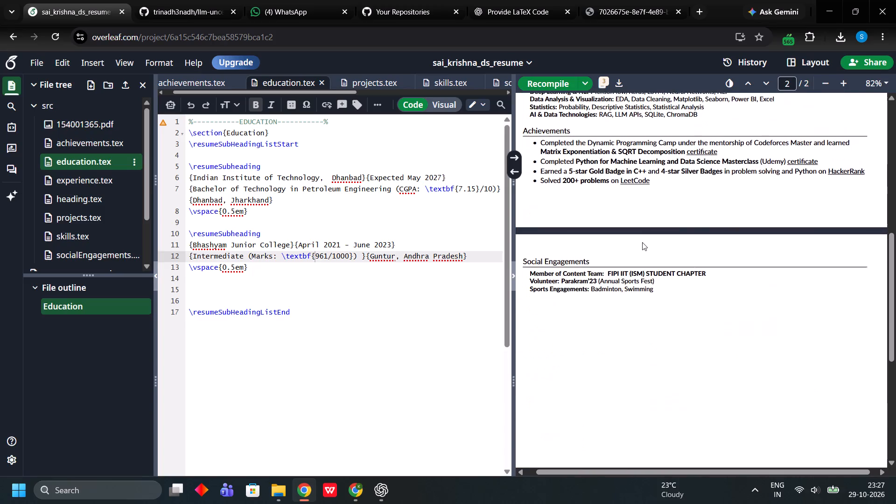
pyautogui.scroll(5, 643, 244)
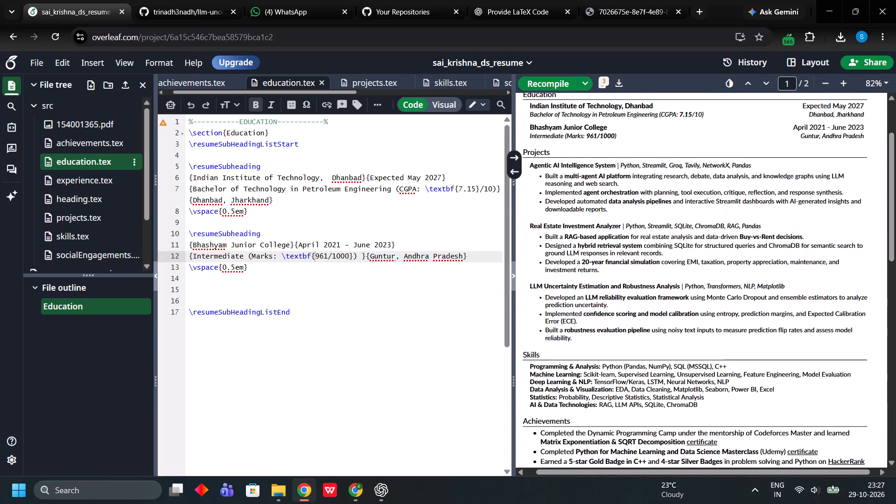
pyautogui.scroll(4, 639, 249)
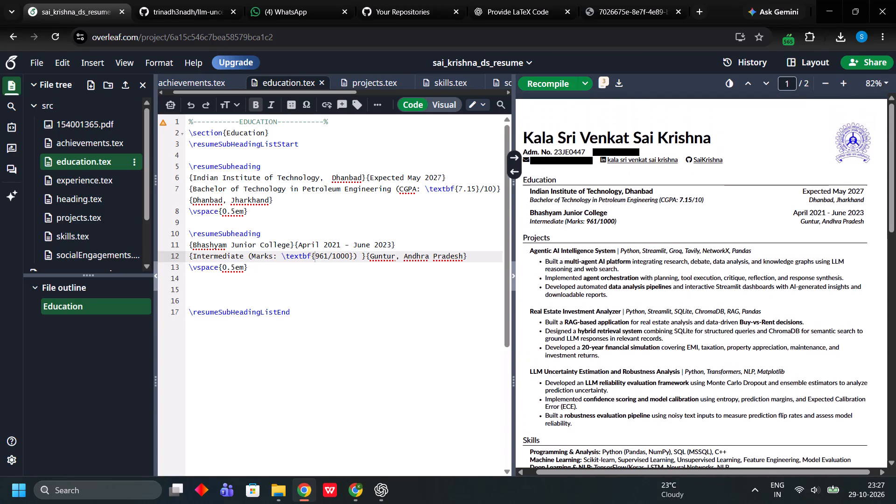
pyautogui.scroll(-2, 712, 356)
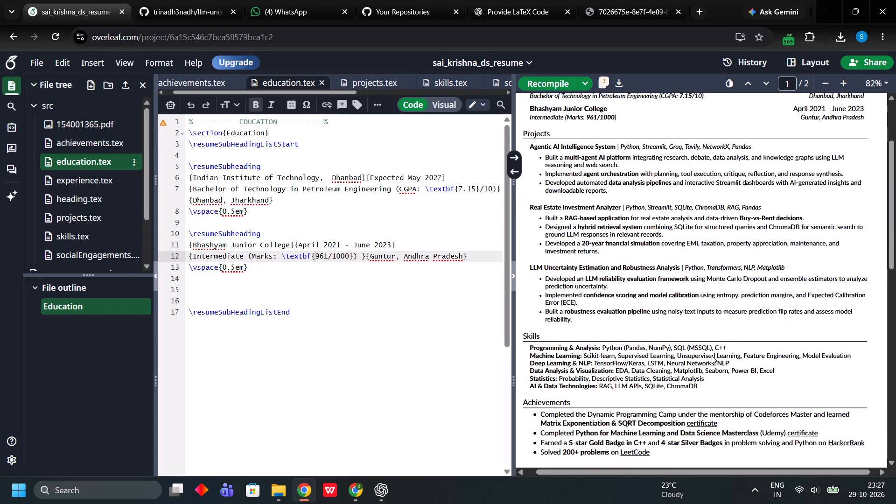
pyautogui.scroll(-3, 710, 353)
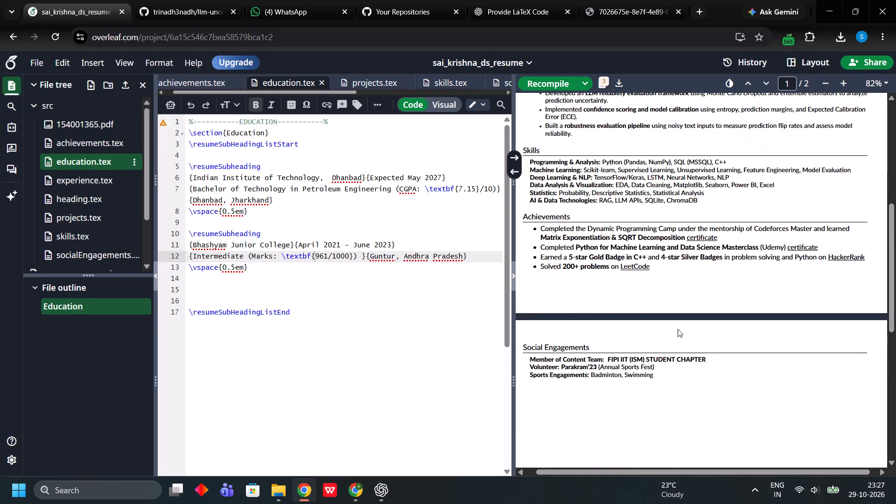
pyautogui.scroll(9, 627, 371)
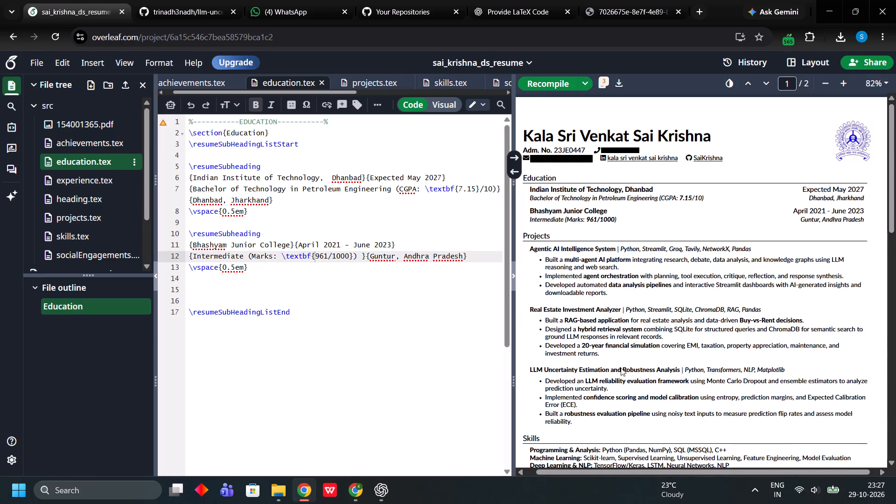
# Glance over the resume preview down to Achievements and switch to the llm-uncertainty-estimation repository on GitHub.
pyautogui.scroll(-2, 590, 276)
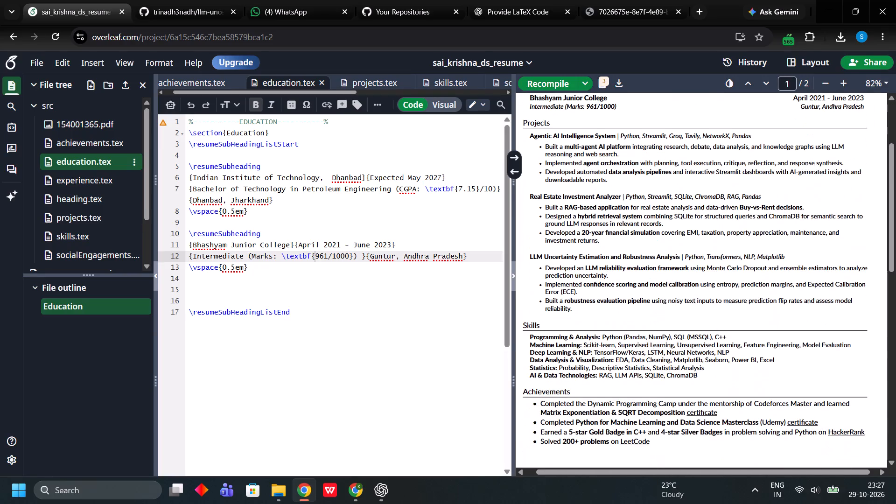
pyautogui.click(222, 0)
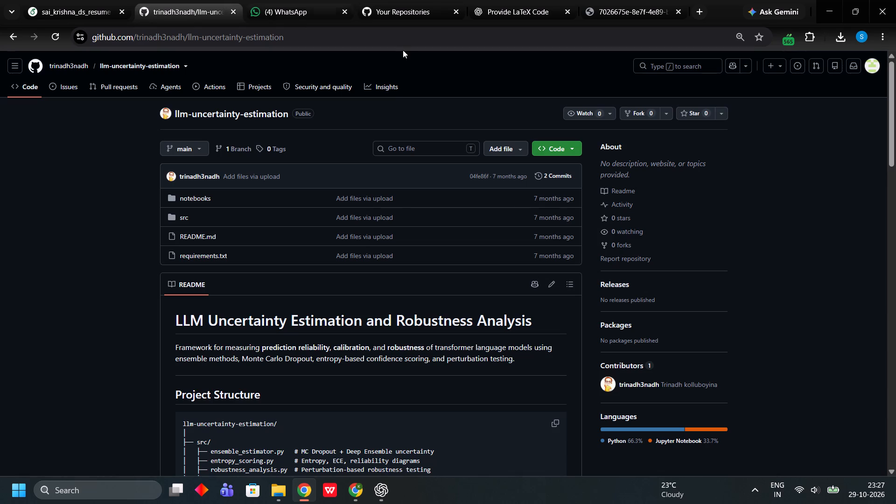
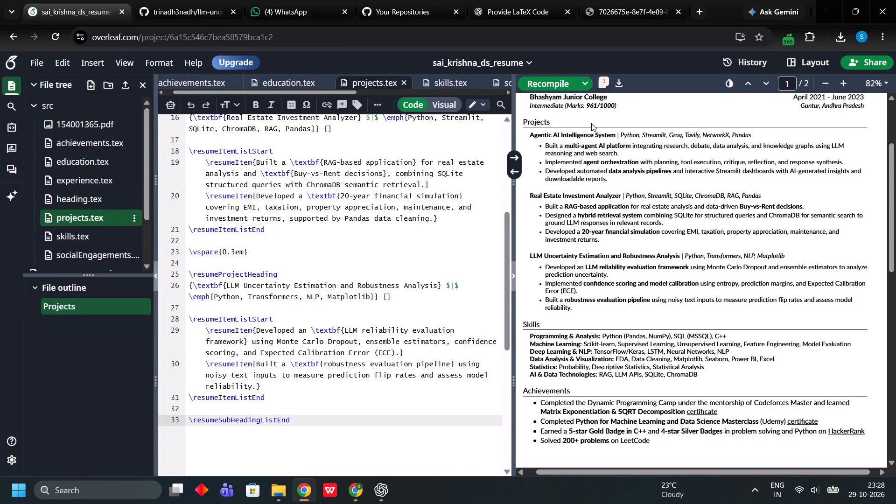
# Recompile the resume with the condensed project bullets and review the preview from Projects through Social Engagements and back to the header.
pyautogui.click(538, 84)
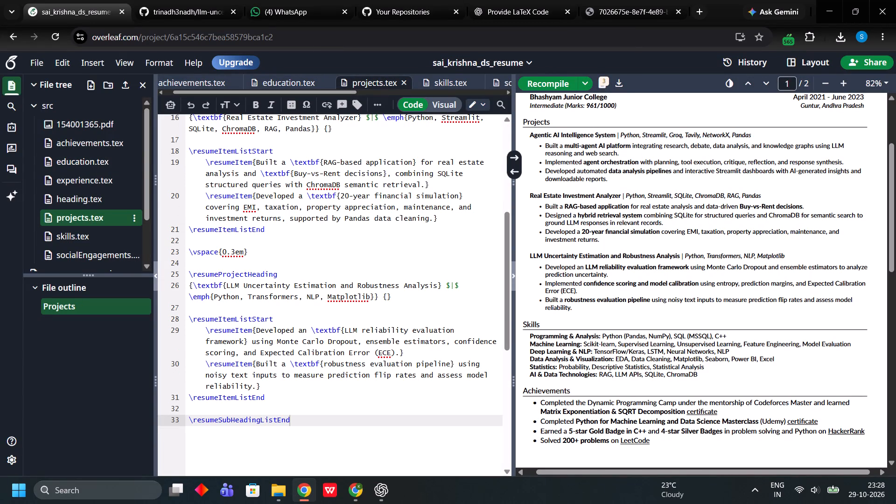
pyautogui.scroll(-2, 672, 317)
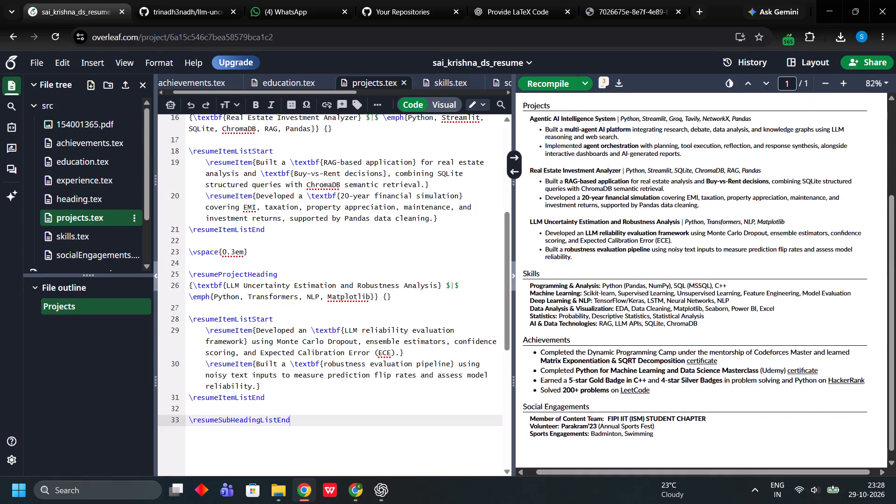
pyautogui.scroll(-3, 679, 322)
pyautogui.scroll(4, 712, 360)
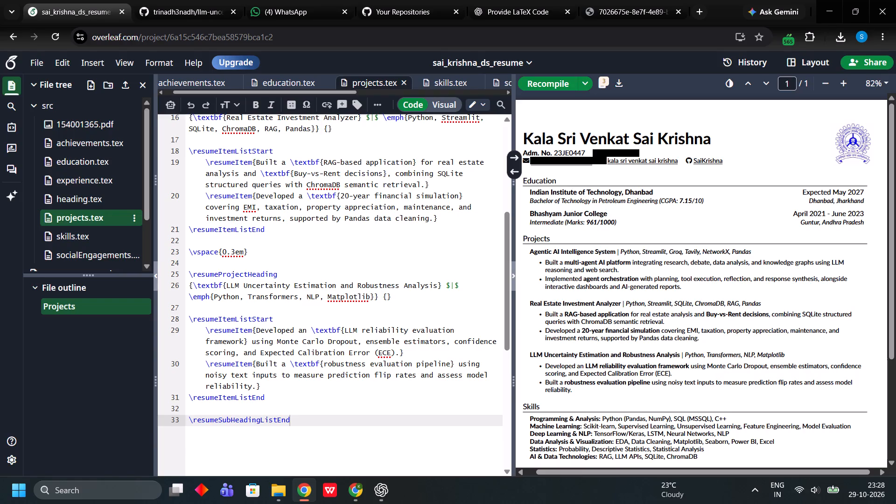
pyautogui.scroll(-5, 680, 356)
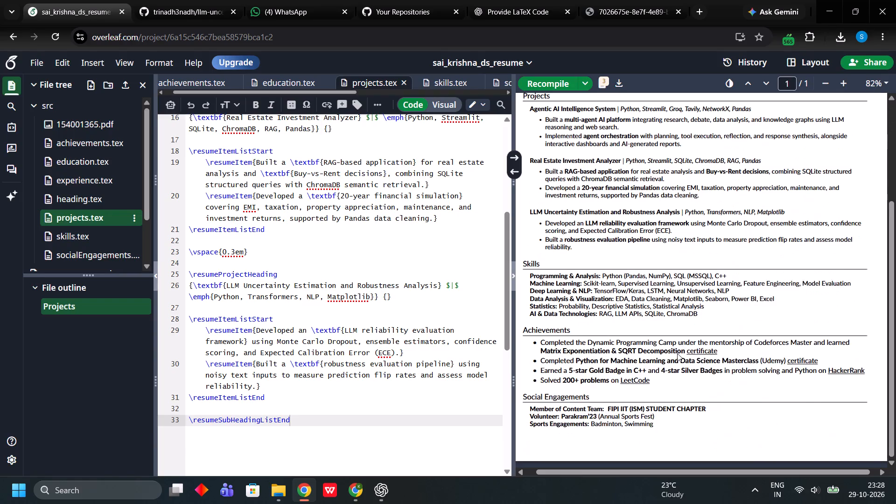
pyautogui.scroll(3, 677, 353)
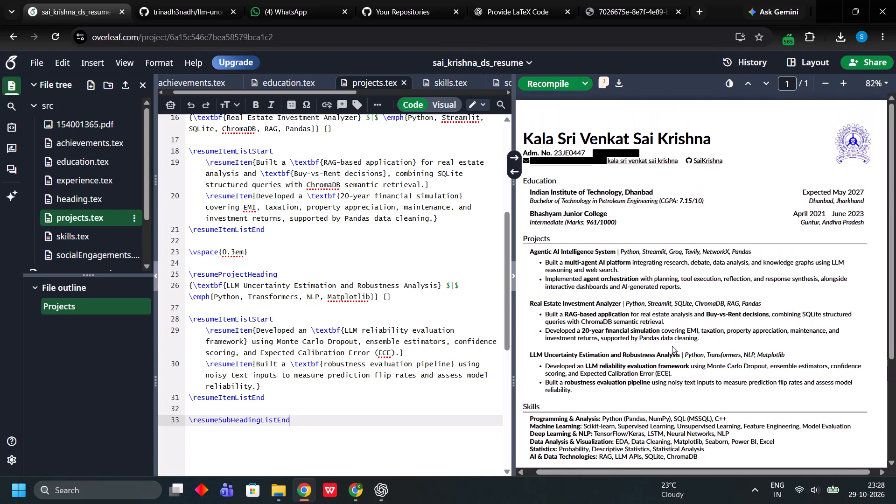
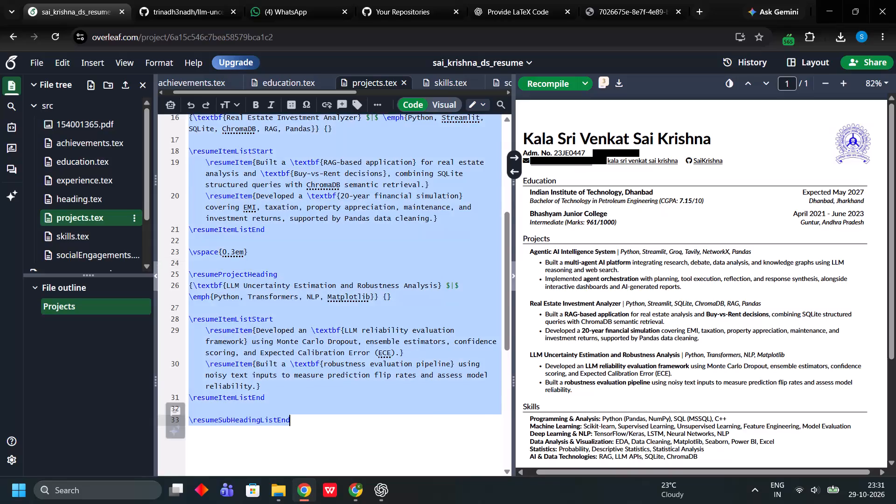
# Replace the entire projects.tex code with the copied two-project version, Agentic AI Intelligence System and Real Estate Investment Analyzer, recompile, and check the preview.
pyautogui.hotkey('ctrl', 'v')
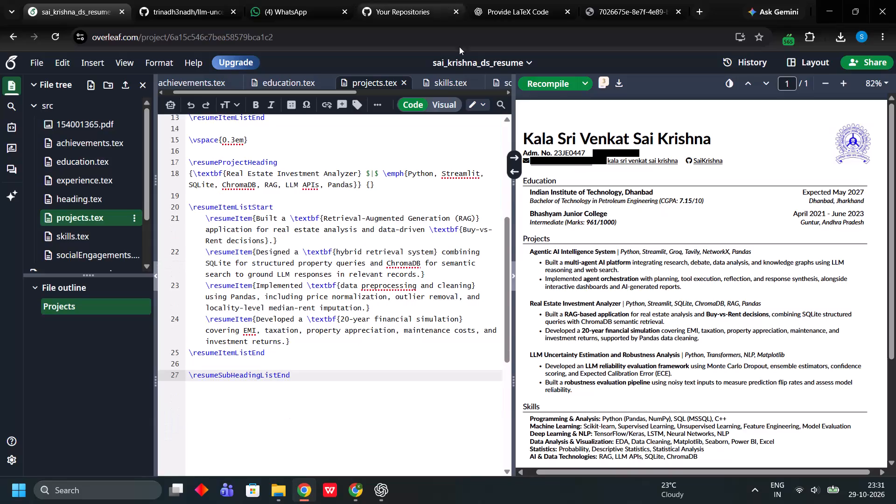
pyautogui.click(554, 86)
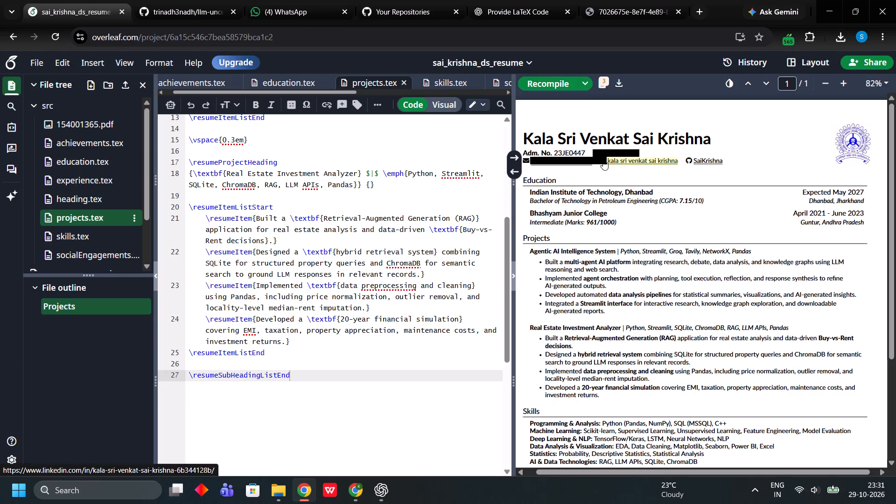
pyautogui.scroll(-1, 700, 266)
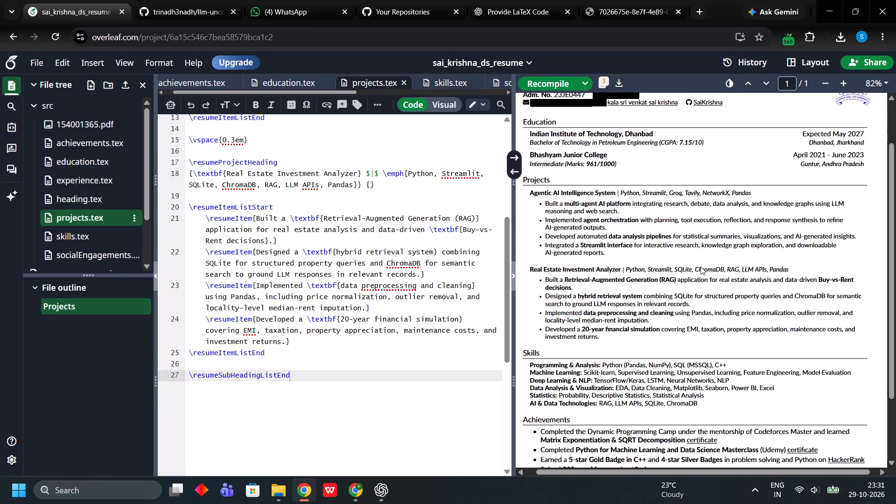
pyautogui.scroll(-2, 618, 327)
pyautogui.scroll(3, 617, 327)
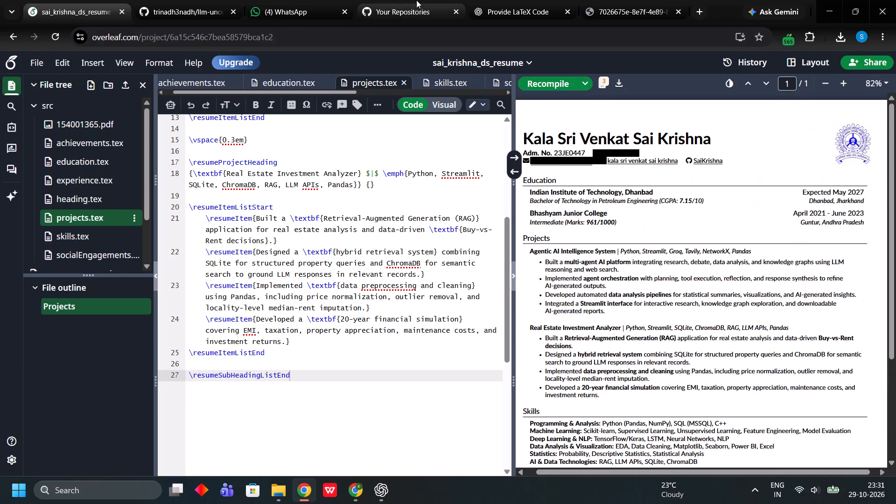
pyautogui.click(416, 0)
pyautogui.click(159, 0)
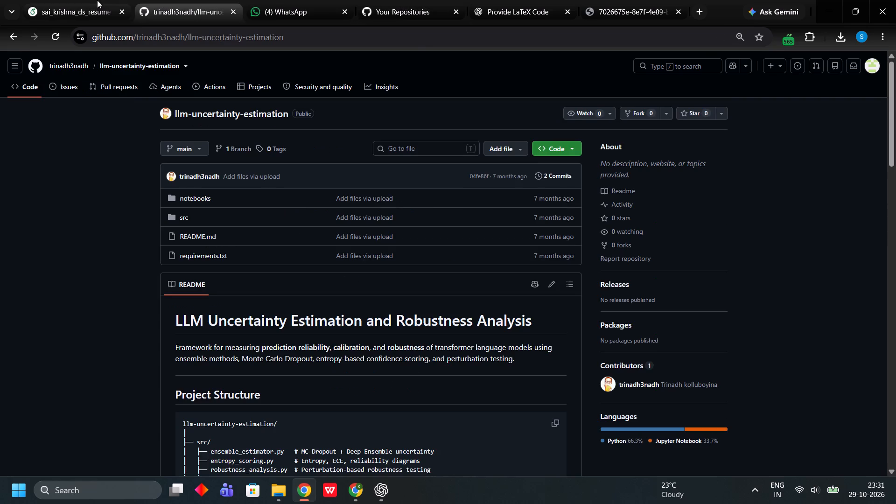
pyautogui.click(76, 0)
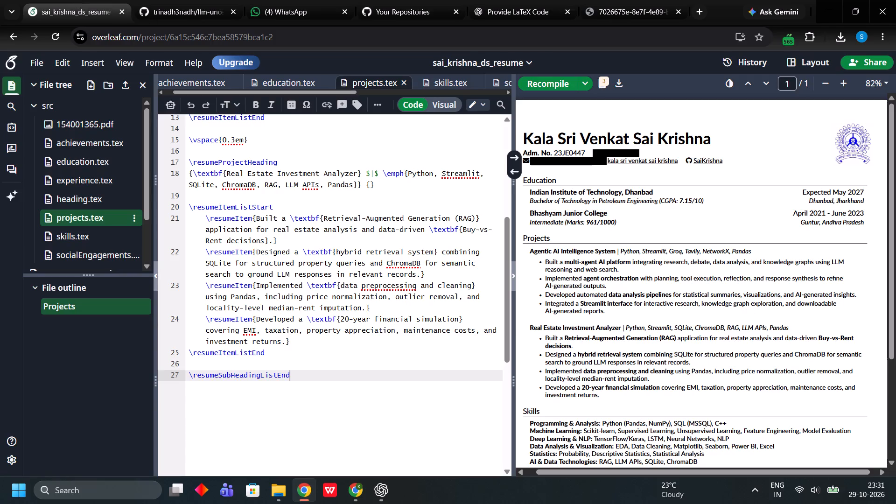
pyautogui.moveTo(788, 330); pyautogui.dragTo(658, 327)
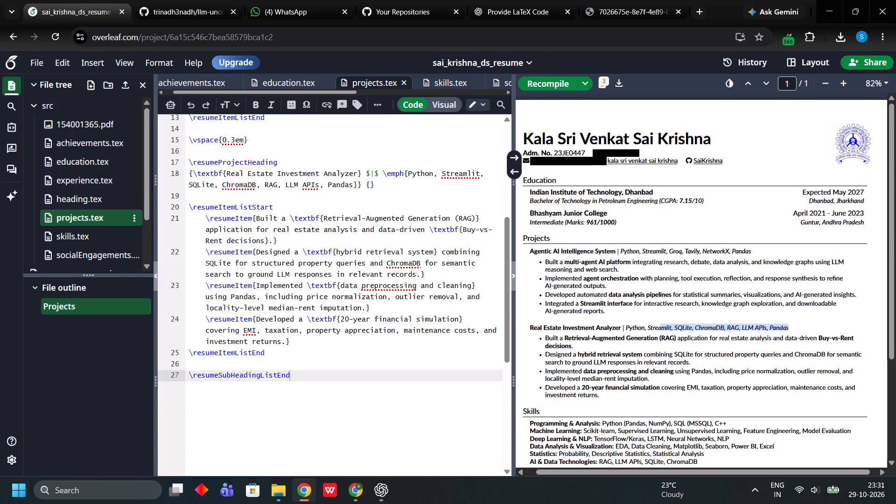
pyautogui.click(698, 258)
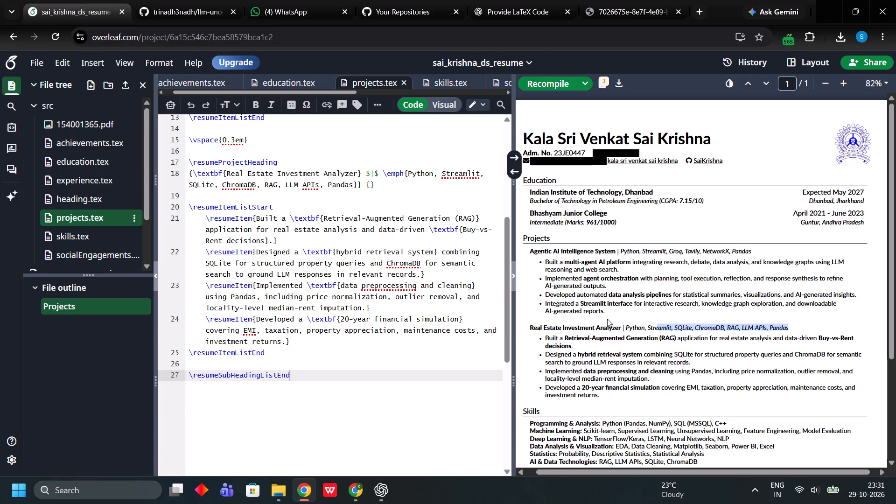
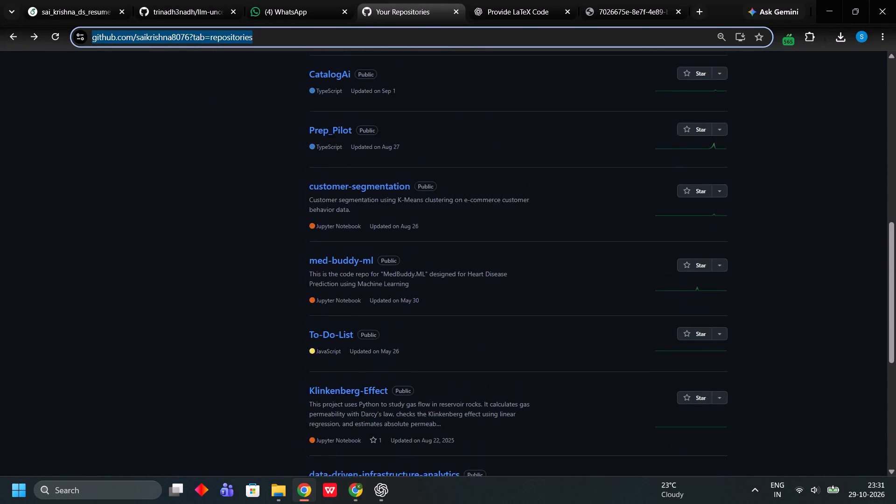
# Look through the GitHub profile's repository list to review the existing projects.
pyautogui.scroll(1, 448, 320)
pyautogui.click(227, 334)
pyautogui.scroll(6, 362, 258)
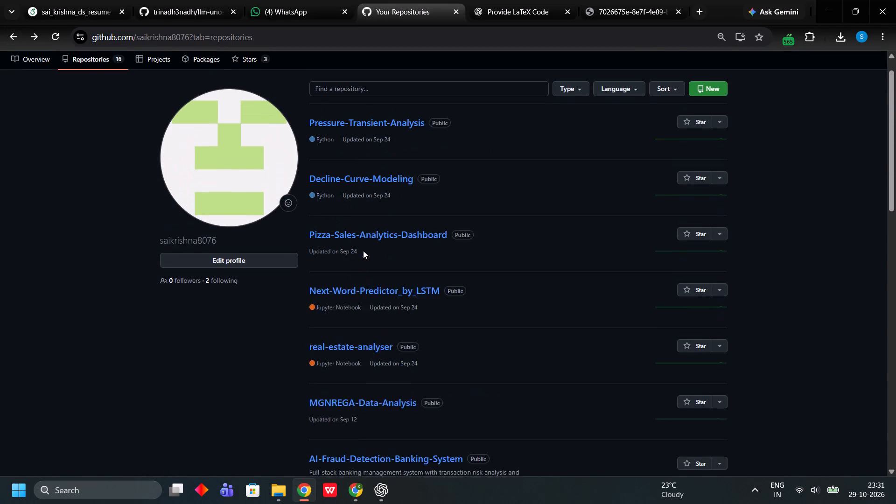
pyautogui.scroll(1, 363, 251)
pyautogui.scroll(-4, 388, 198)
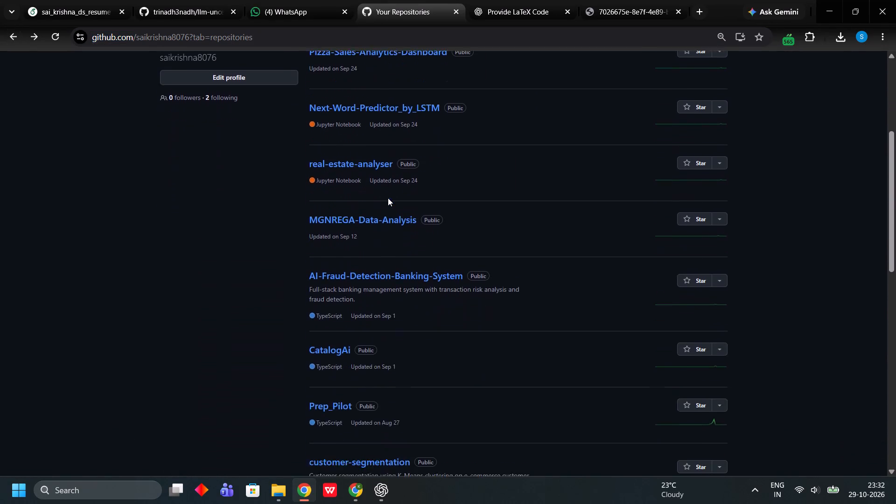
# Look through the full list of existing repositories on the GitHub profile for the resume's projects.
pyautogui.scroll(-10, 388, 198)
pyautogui.scroll(10, 420, 255)
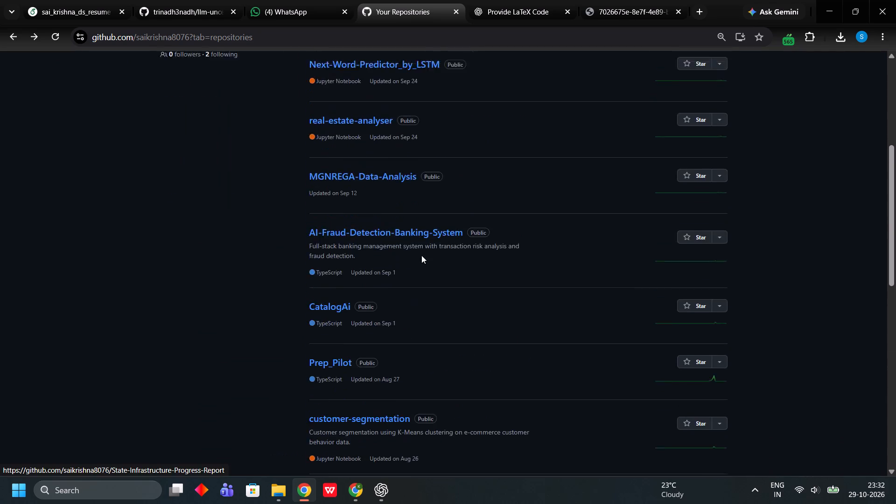
pyautogui.scroll(8, 421, 255)
pyautogui.scroll(-19, 421, 255)
pyautogui.scroll(5, 506, 293)
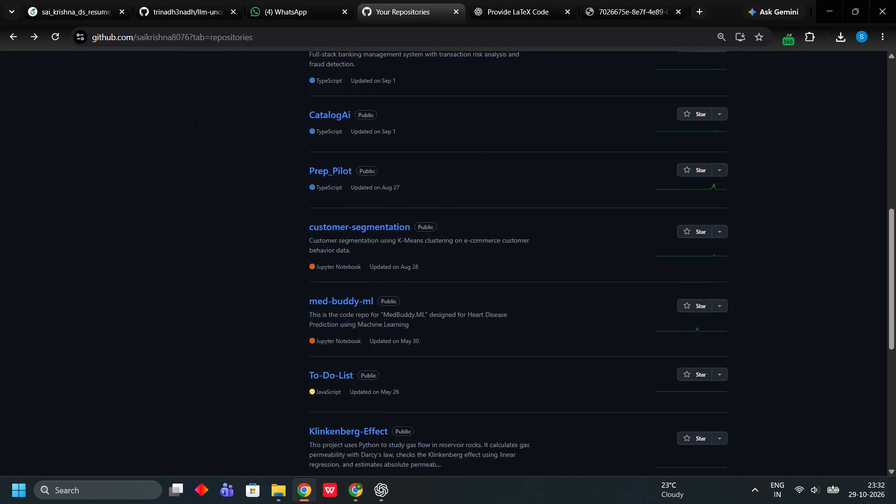
pyautogui.scroll(10, 506, 293)
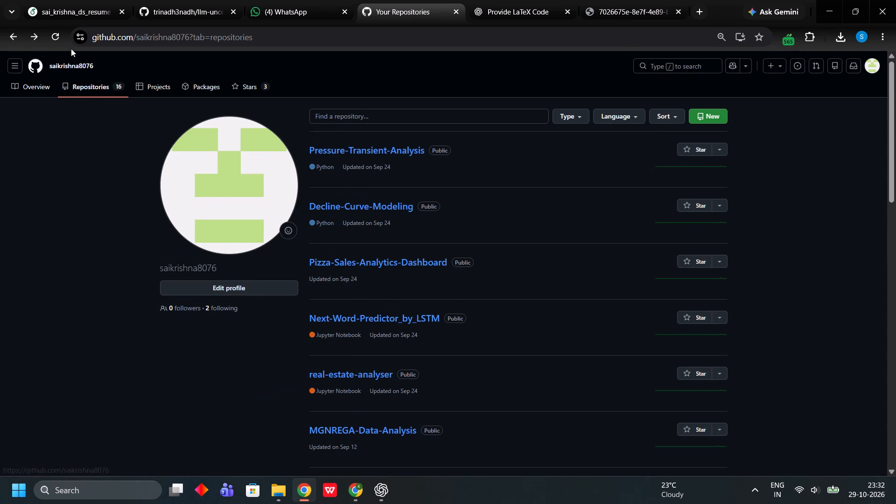
# Refresh the GitHub repository list and open the agentic-ai-intelligence-system repository.
pyautogui.click(53, 35)
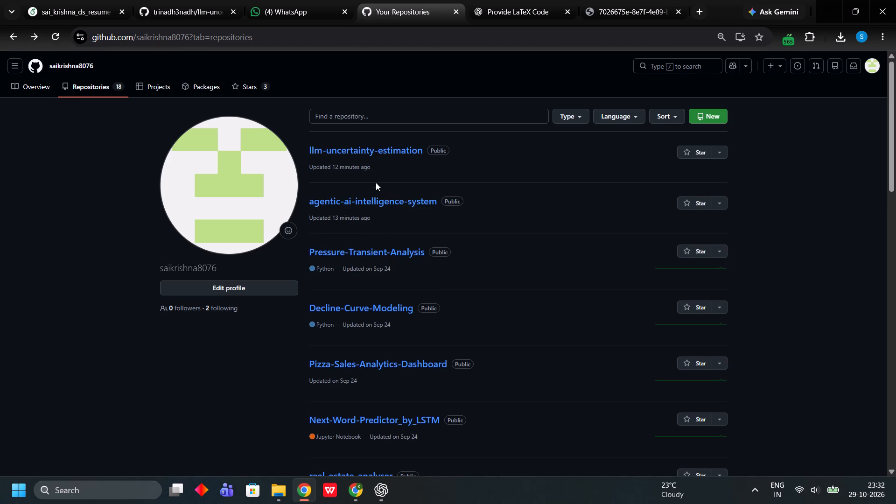
pyautogui.click(379, 198)
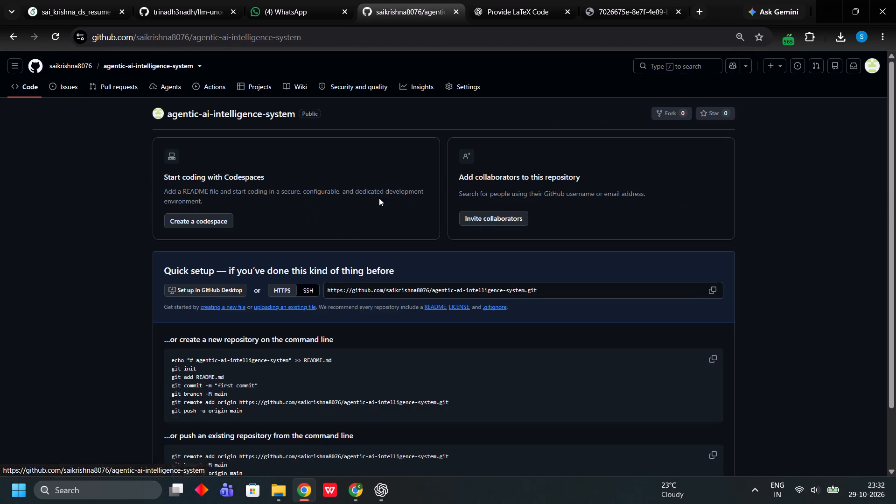
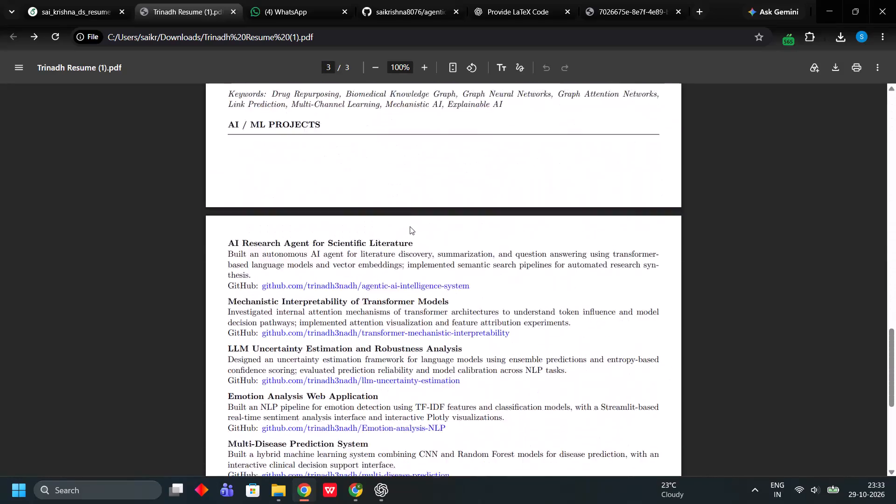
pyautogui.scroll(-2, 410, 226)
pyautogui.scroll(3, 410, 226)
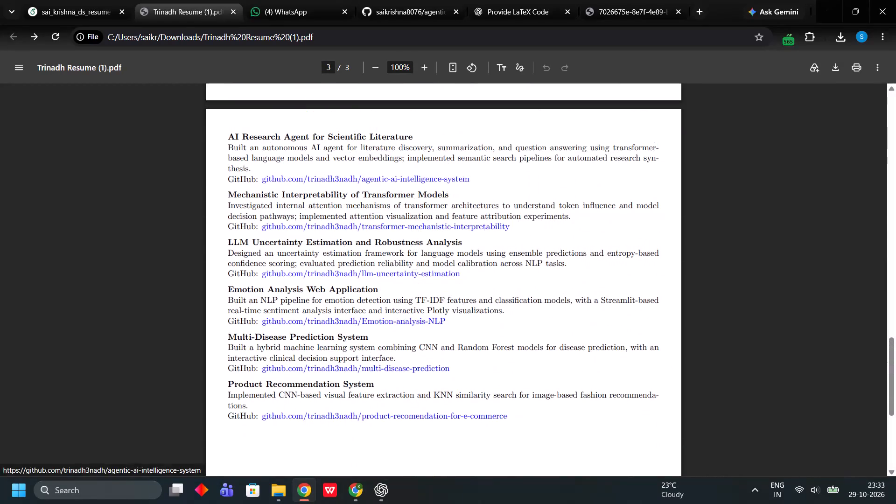
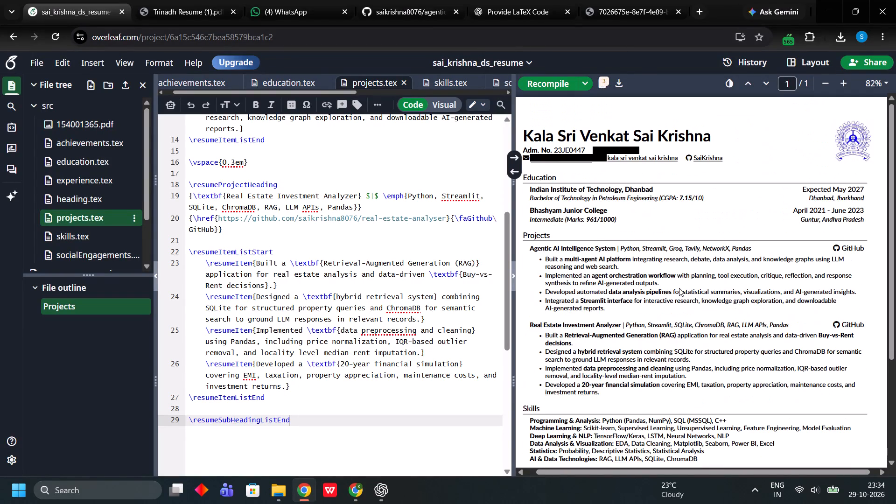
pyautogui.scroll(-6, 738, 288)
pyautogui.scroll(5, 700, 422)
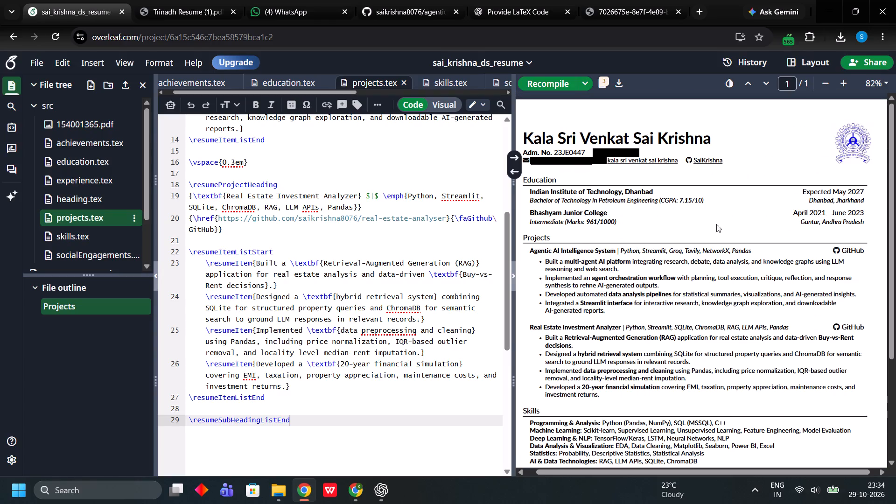
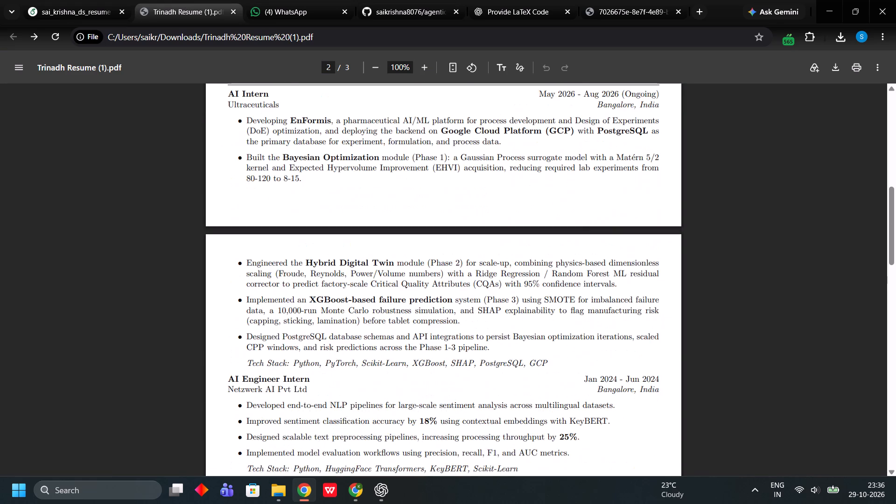
# Compare the reference resume's Technical Skills section with the Skills section of the compiled Overleaf resume.
pyautogui.scroll(6, 340, 204)
pyautogui.scroll(-1, 342, 205)
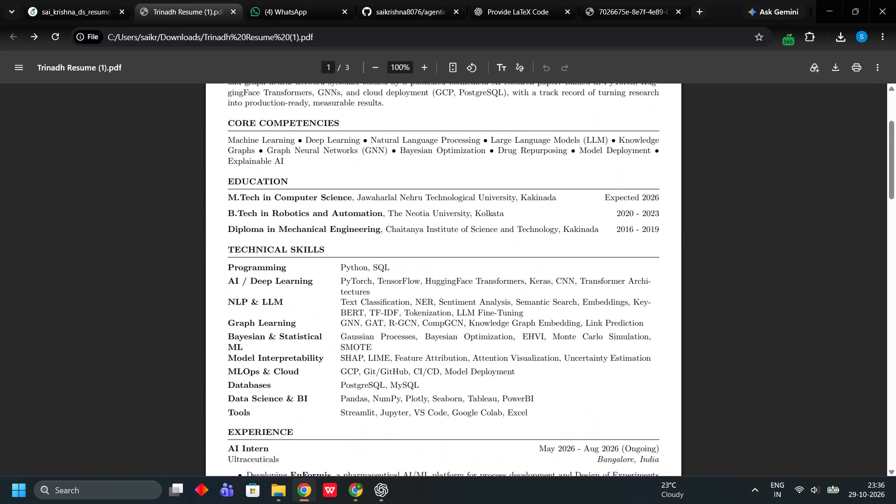
pyautogui.click(83, 0)
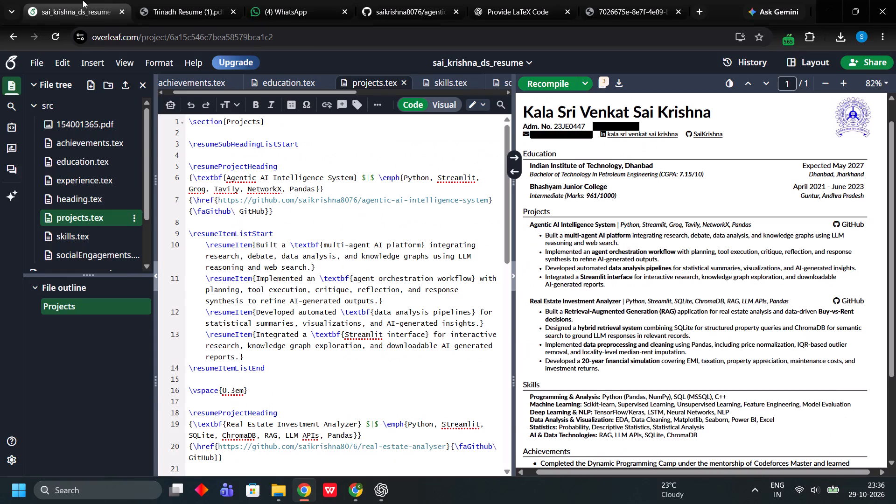
pyautogui.scroll(-4, 654, 361)
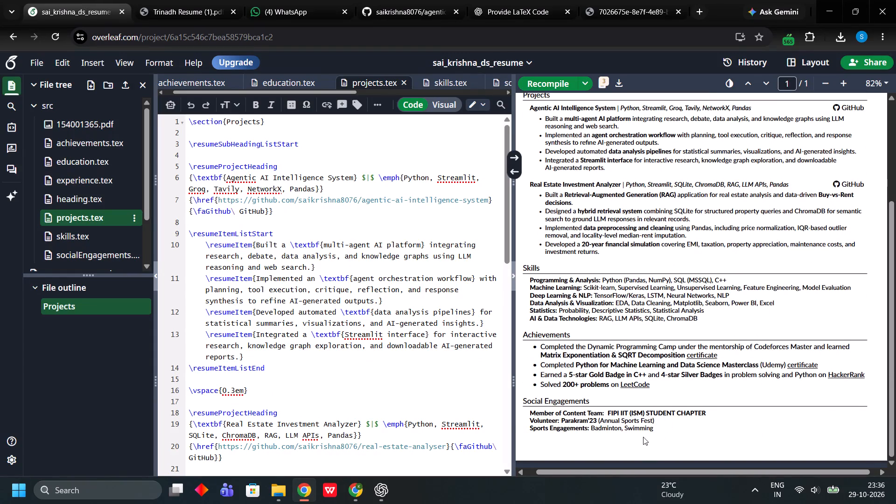
pyautogui.click(162, 0)
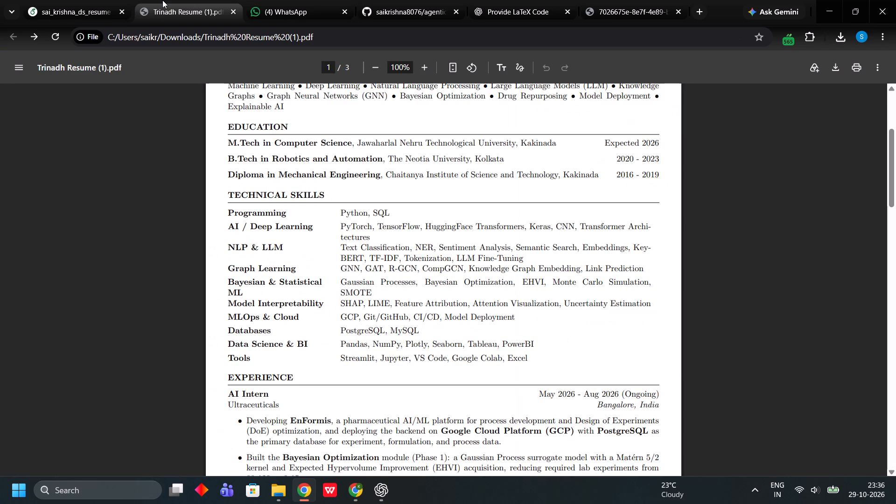
pyautogui.click(70, 0)
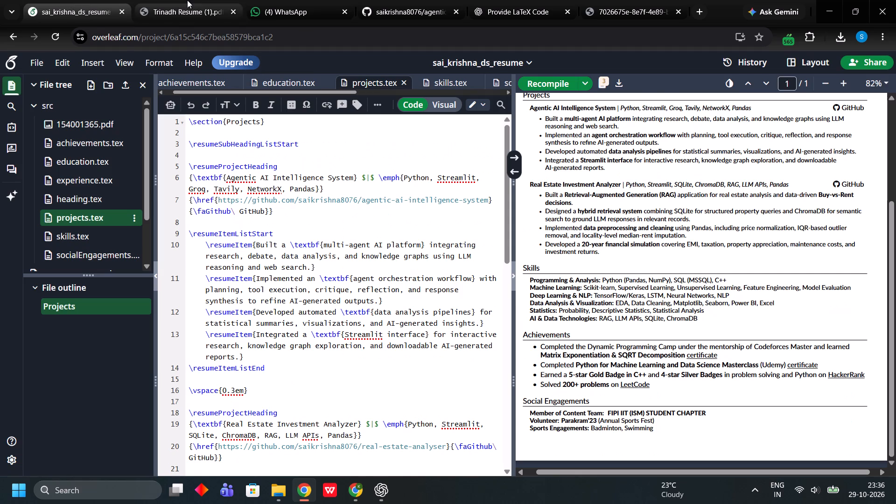
# Capture a screenshot of the complete Technical Skills section in the reference resume PDF, from the heading down to the Tools row.
pyautogui.click(188, 0)
pyautogui.press('Print')
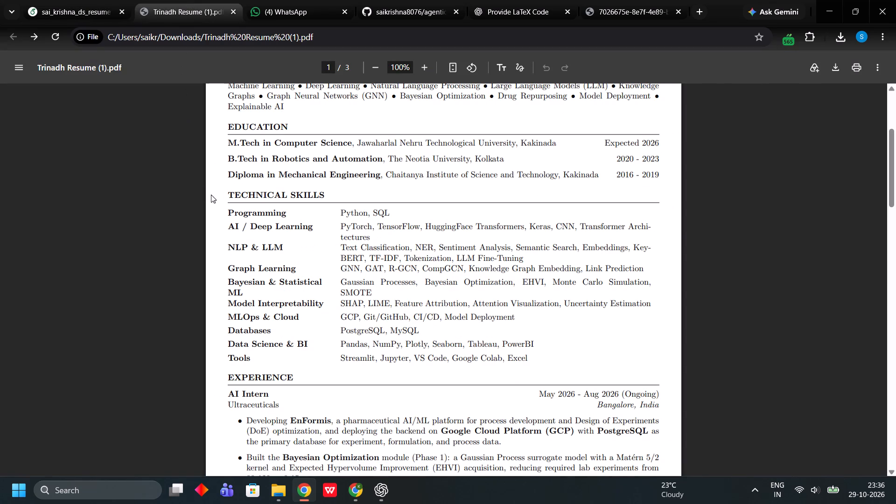
pyautogui.moveTo(216, 187); pyautogui.dragTo(627, 329)
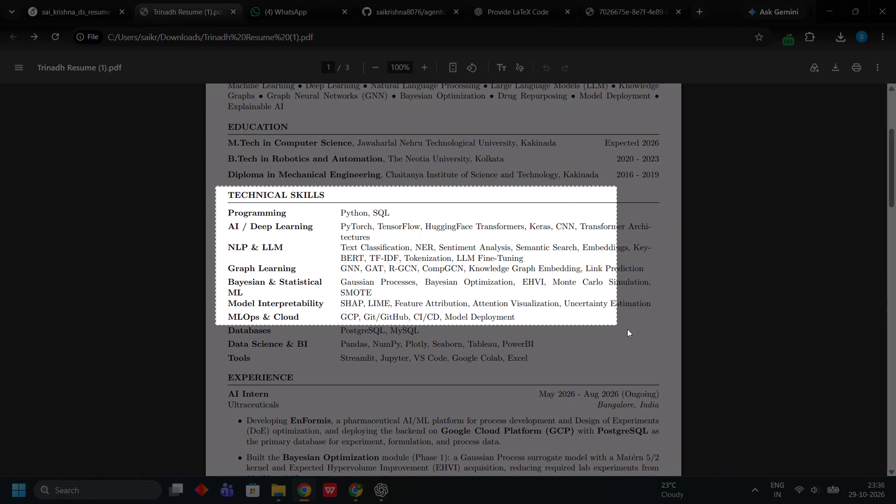
pyautogui.moveTo(627, 329); pyautogui.dragTo(664, 372)
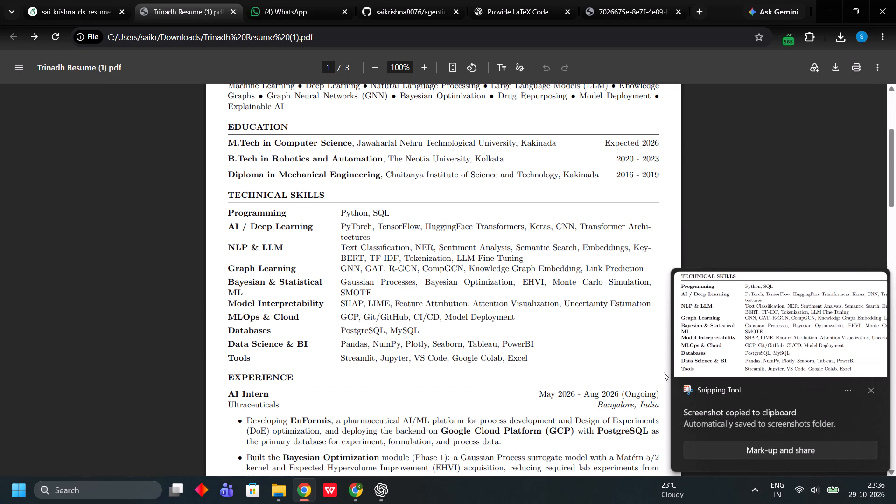
# Read through the Cognizant Forward Team student brochure, examining the role's required technologies and skills, assessment scope, eligibility and registration notes.
pyautogui.click(840, 32)
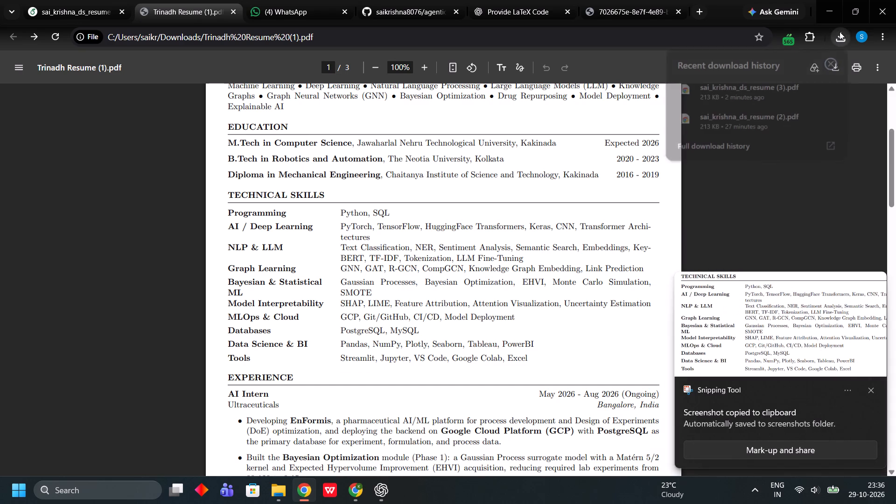
pyautogui.click(344, 500)
pyautogui.scroll(-4, 319, 341)
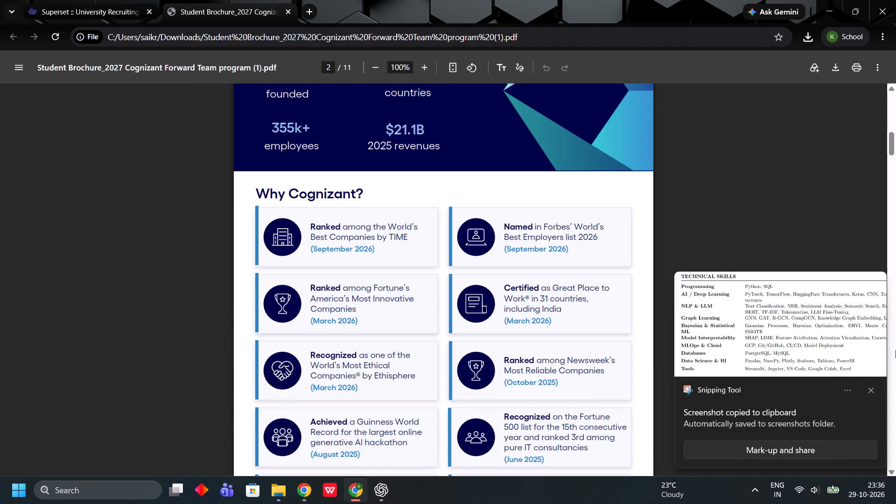
pyautogui.click(877, 388)
pyautogui.scroll(-20, 551, 339)
pyautogui.scroll(-1, 551, 339)
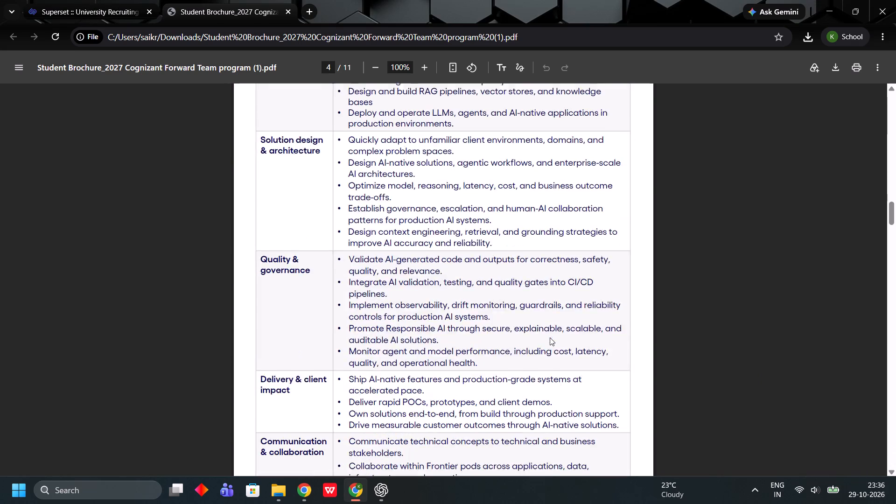
pyautogui.scroll(-11, 550, 337)
pyautogui.scroll(3, 550, 337)
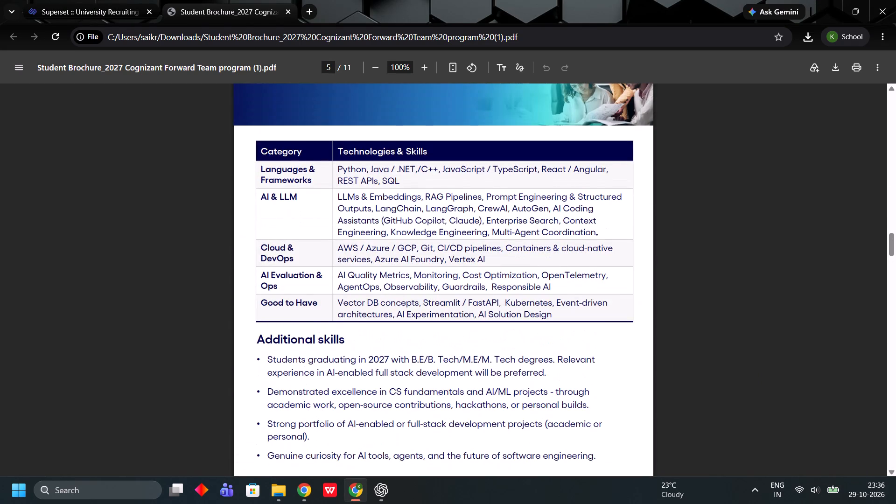
pyautogui.scroll(-4, 444, 274)
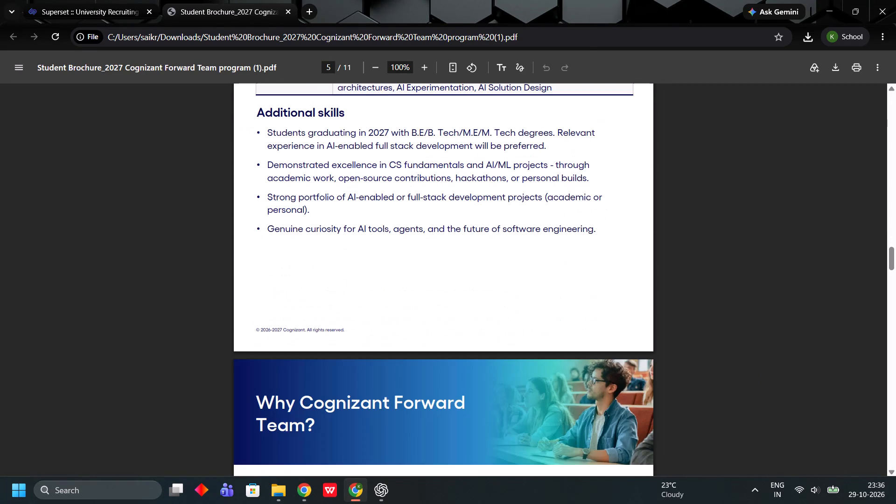
pyautogui.scroll(-20, 444, 275)
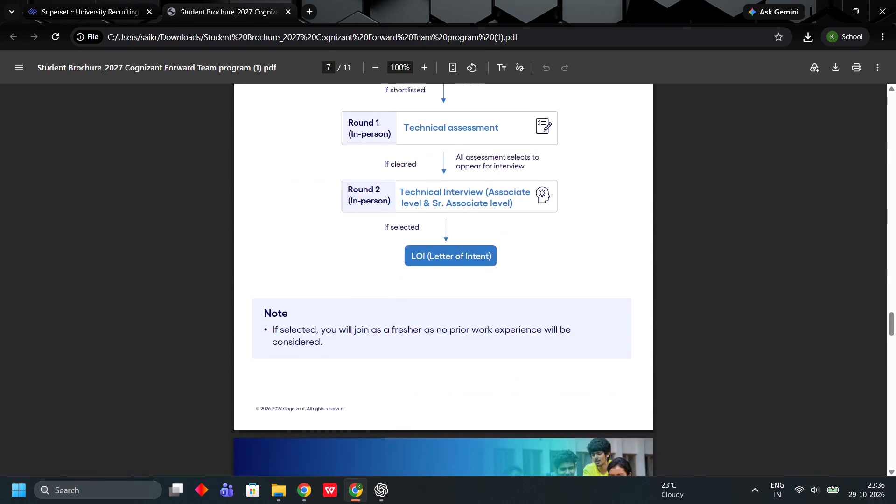
pyautogui.scroll(-8, 444, 275)
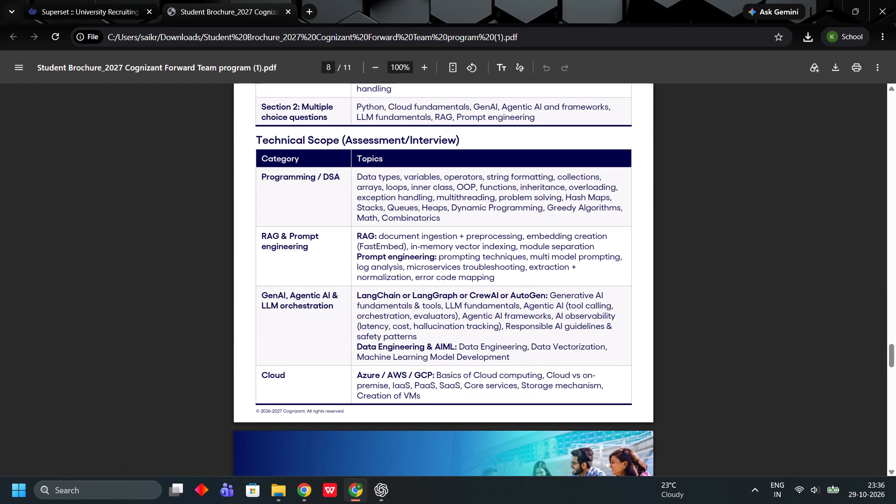
pyautogui.scroll(-9, 374, 251)
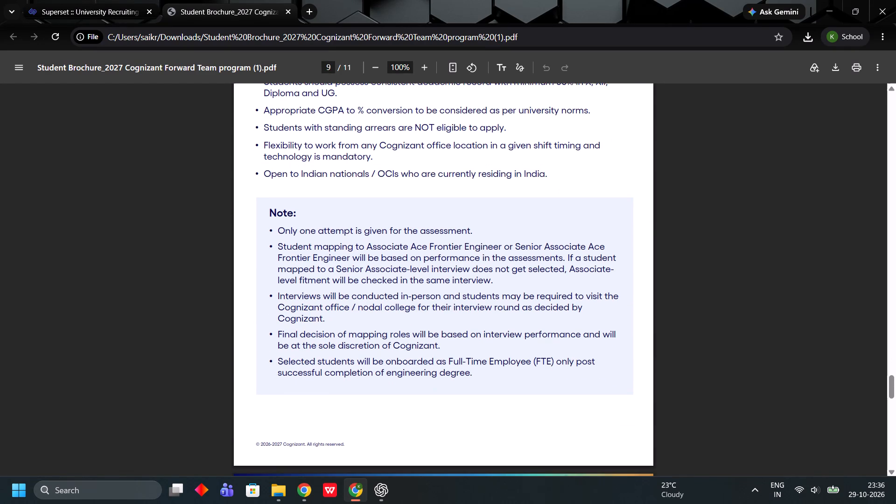
pyautogui.scroll(1, 374, 252)
pyautogui.scroll(-14, 374, 252)
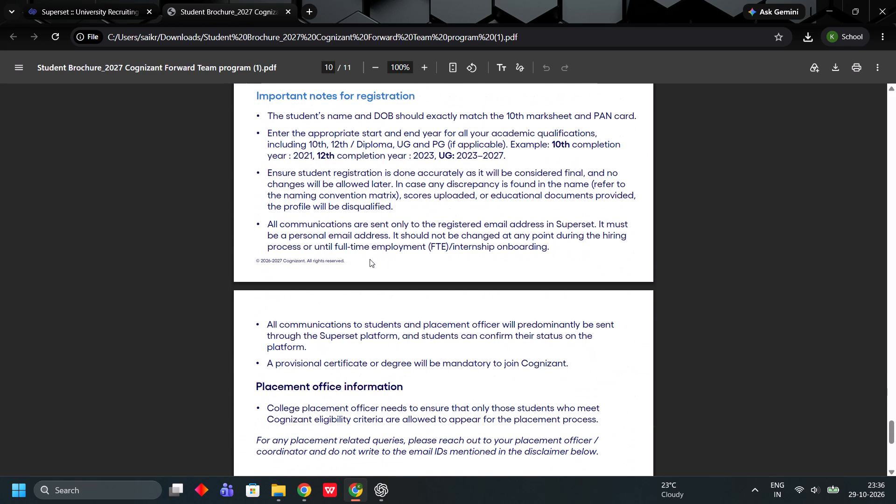
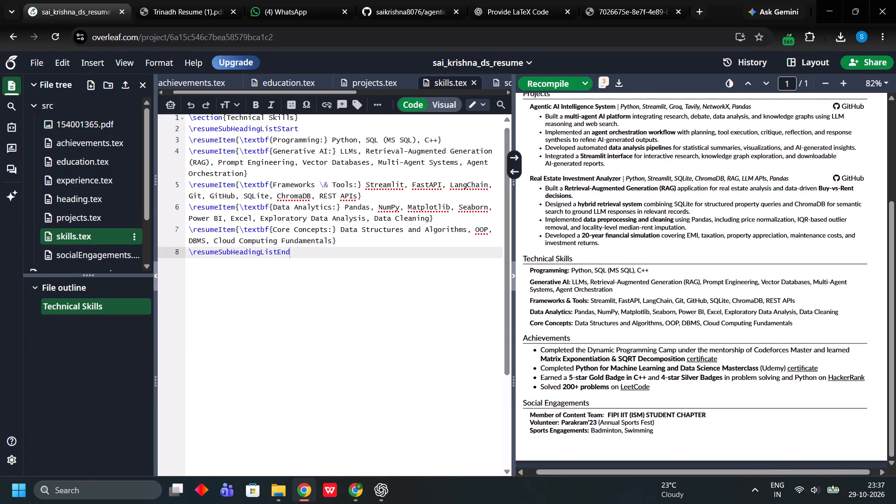
# Review the compiled resume from Education down to Social Engagements, examining the Projects and Technical Skills sections alongside the skills.tex source.
pyautogui.scroll(2, 708, 298)
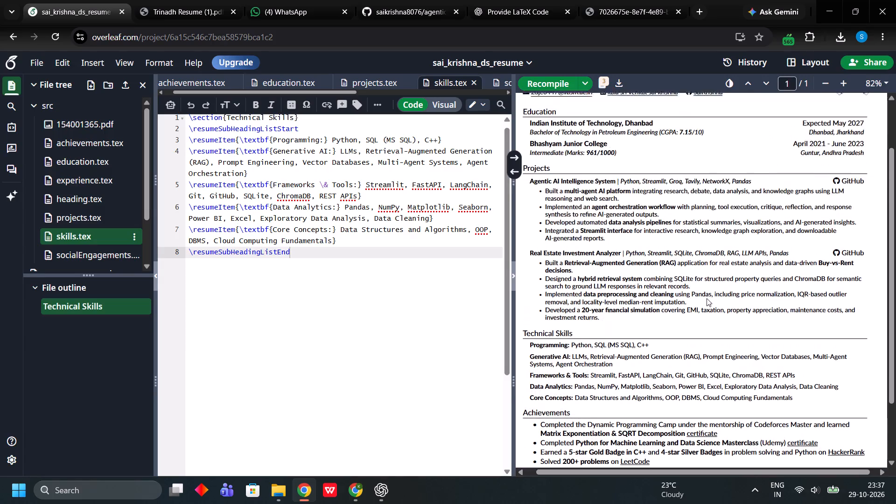
pyautogui.scroll(-1, 703, 298)
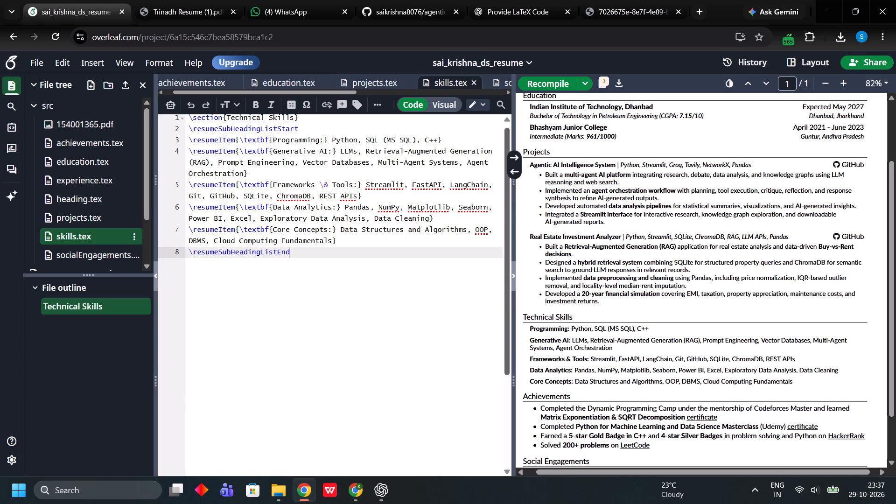
pyautogui.scroll(1, 260, 287)
pyautogui.scroll(3, 263, 211)
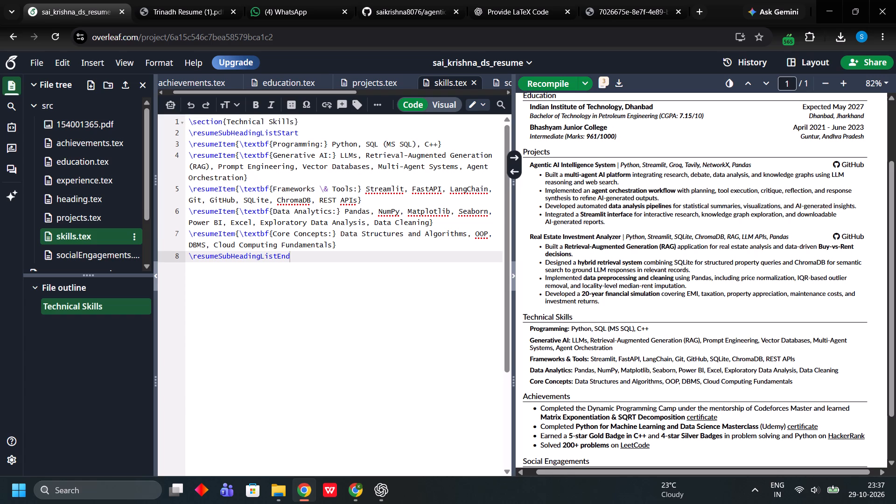
pyautogui.scroll(-1, 609, 357)
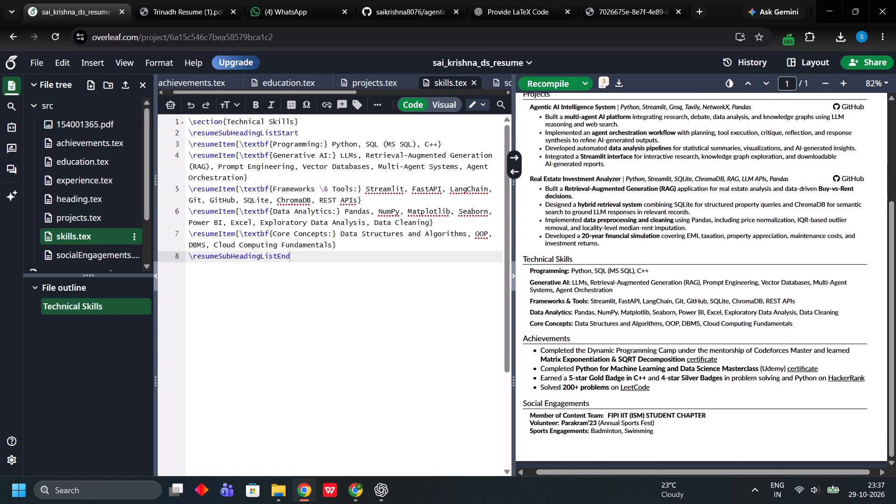
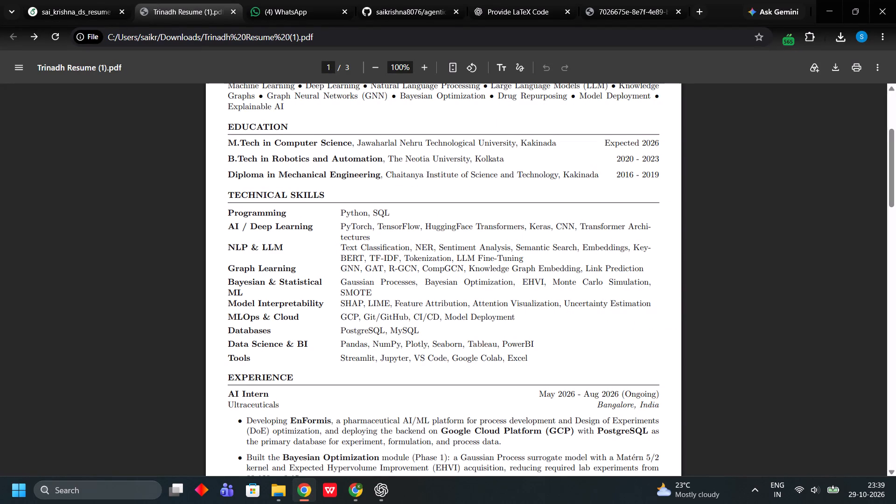
# Examine the reference resume's Technical Skills section, highlighting the Graph Learning entries and the Tools entries from Streamlit to Excel.
pyautogui.moveTo(347, 268); pyautogui.dragTo(537, 265)
pyautogui.click(552, 285)
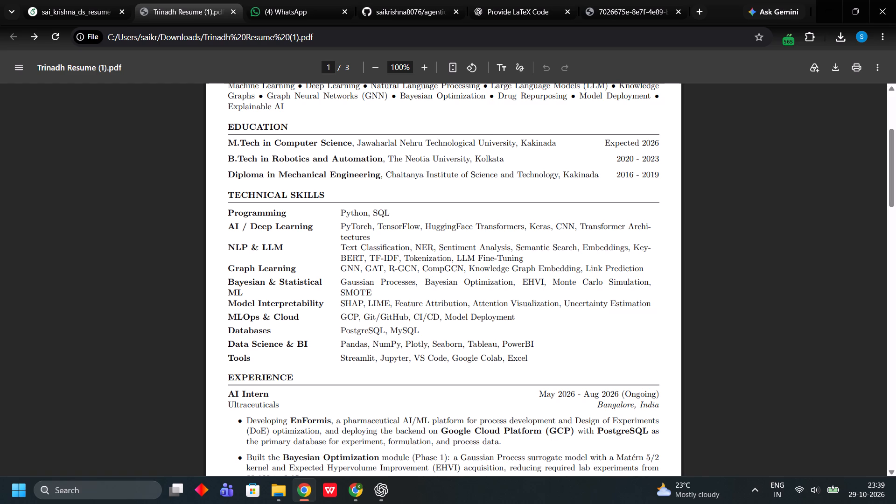
pyautogui.moveTo(343, 359); pyautogui.dragTo(529, 360)
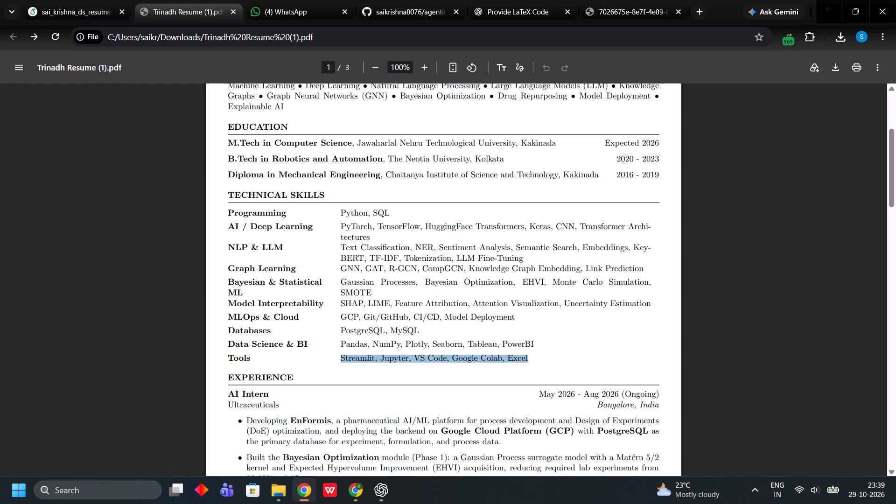
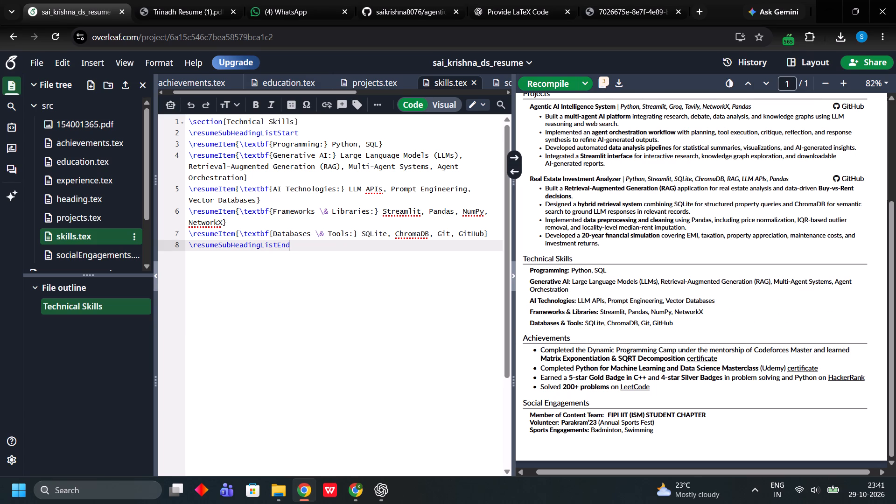
# Undo the last replacement of the Technical Skills code in skills.tex and recompile the resume.
pyautogui.hotkey('ctrl', 'z')
pyautogui.click(553, 89)
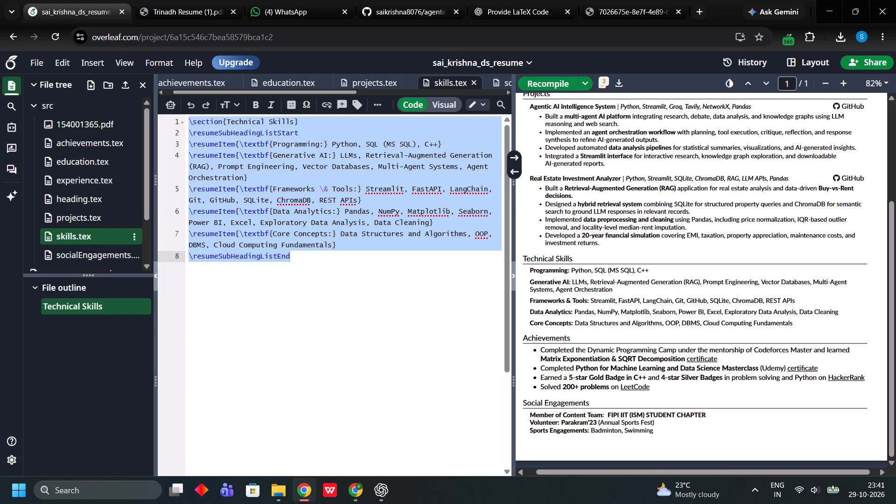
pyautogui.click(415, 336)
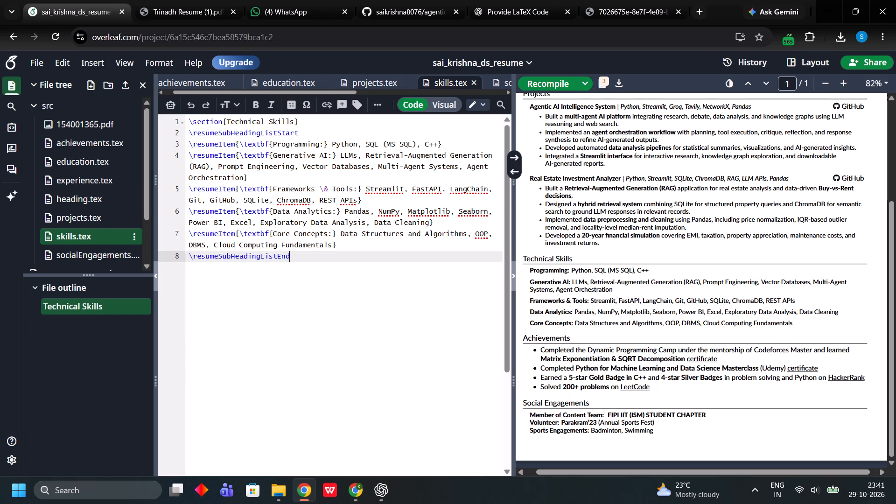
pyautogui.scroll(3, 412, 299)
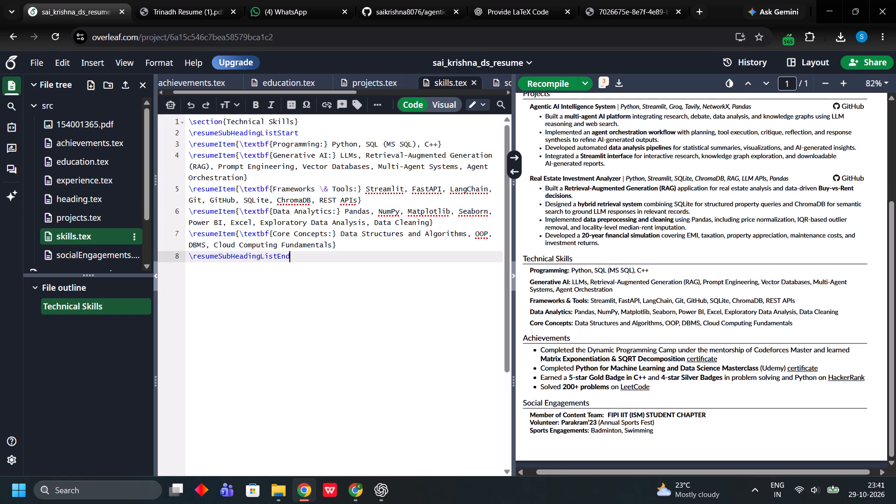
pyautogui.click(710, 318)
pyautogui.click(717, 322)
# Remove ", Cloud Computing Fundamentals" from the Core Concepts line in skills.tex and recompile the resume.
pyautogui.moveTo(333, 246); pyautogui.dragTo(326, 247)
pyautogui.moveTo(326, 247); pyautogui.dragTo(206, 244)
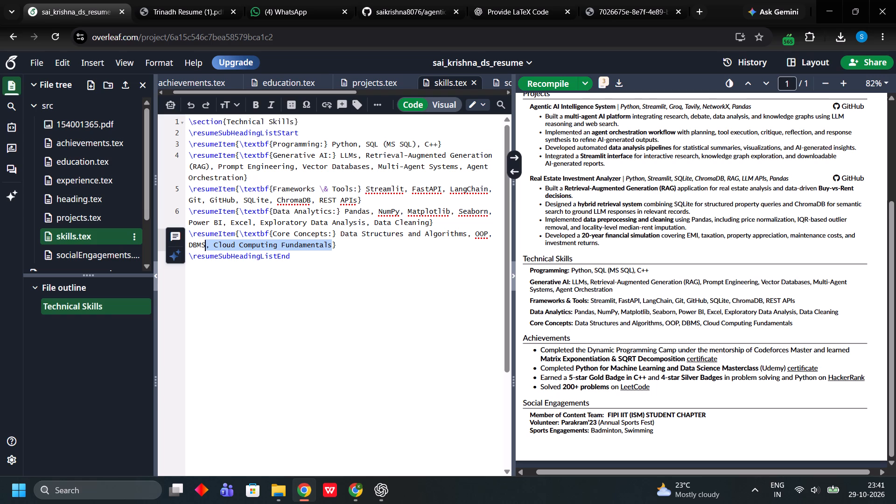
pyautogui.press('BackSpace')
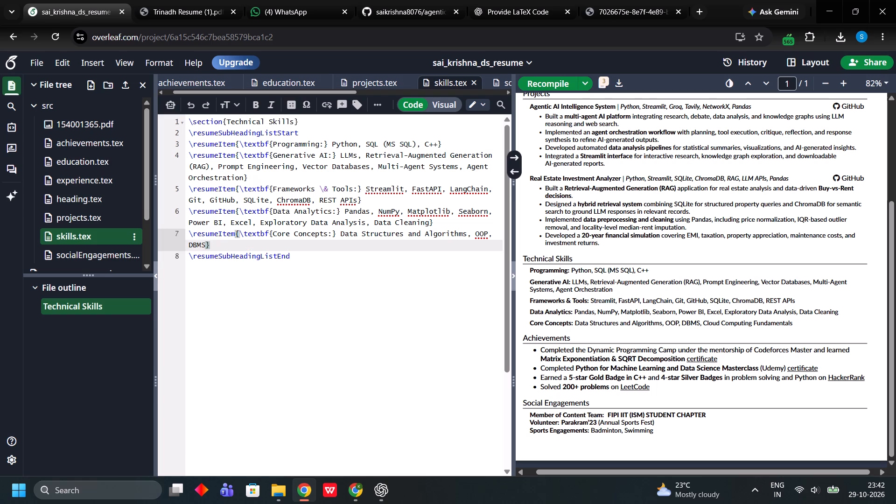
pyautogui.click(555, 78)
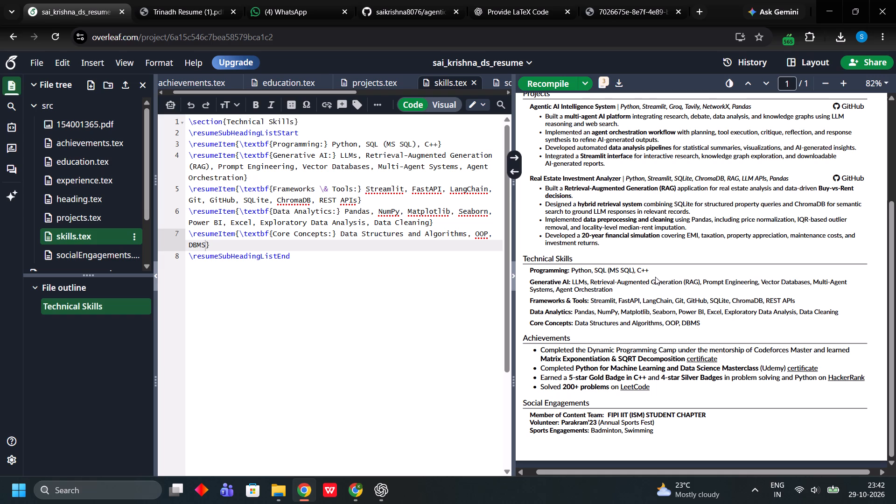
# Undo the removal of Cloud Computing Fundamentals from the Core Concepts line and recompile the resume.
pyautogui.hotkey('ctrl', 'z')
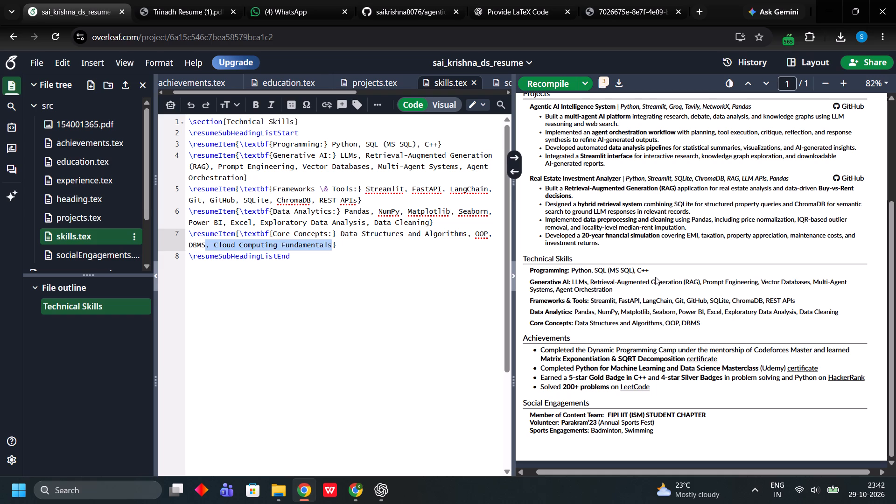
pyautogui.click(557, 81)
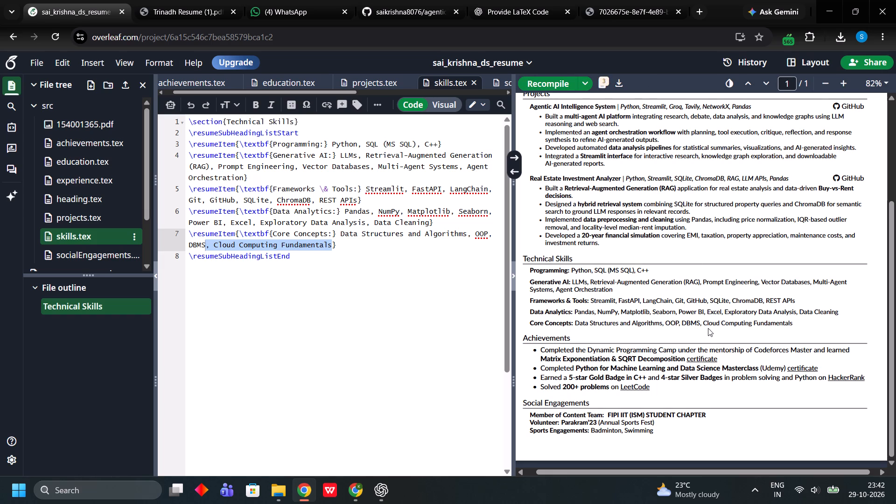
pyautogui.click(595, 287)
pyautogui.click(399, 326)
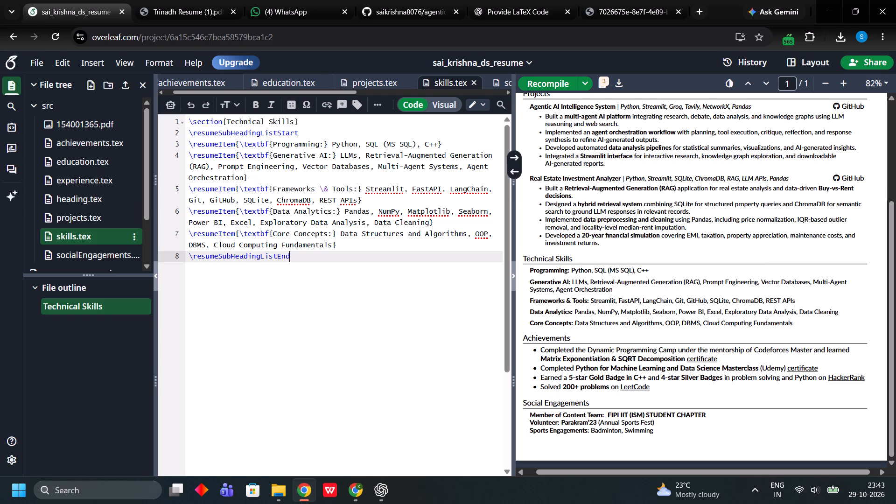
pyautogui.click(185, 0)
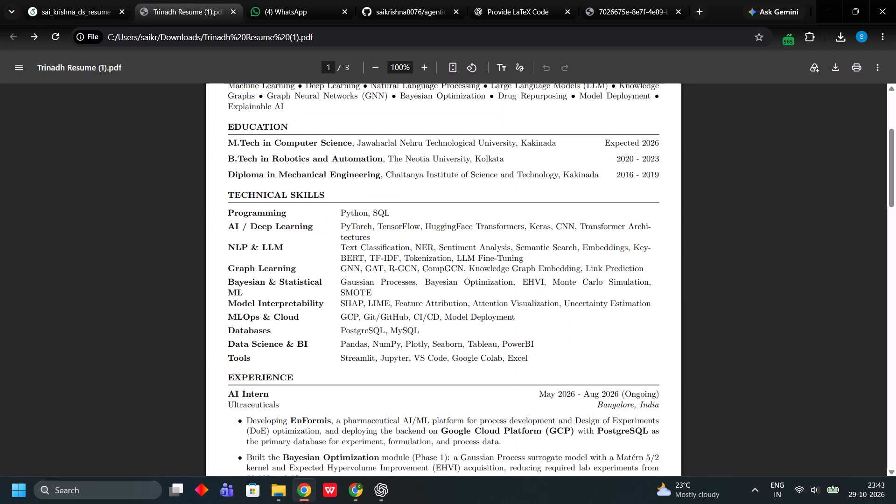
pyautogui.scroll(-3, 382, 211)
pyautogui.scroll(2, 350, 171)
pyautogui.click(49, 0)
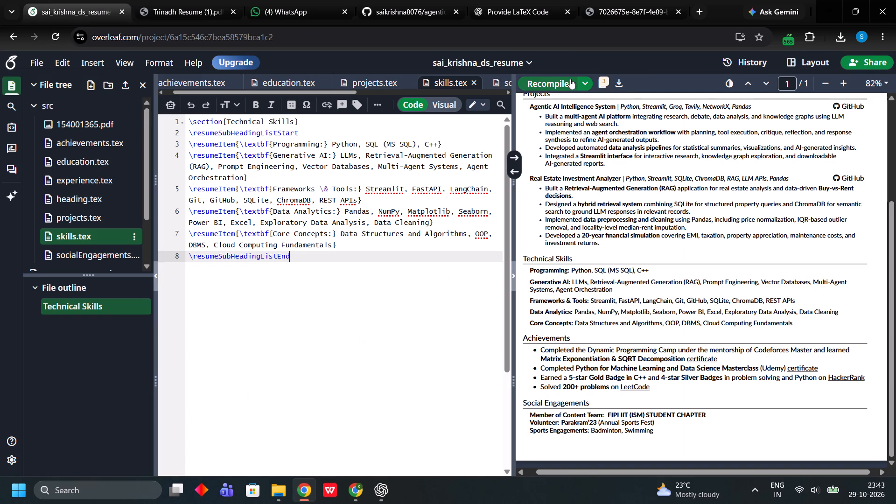
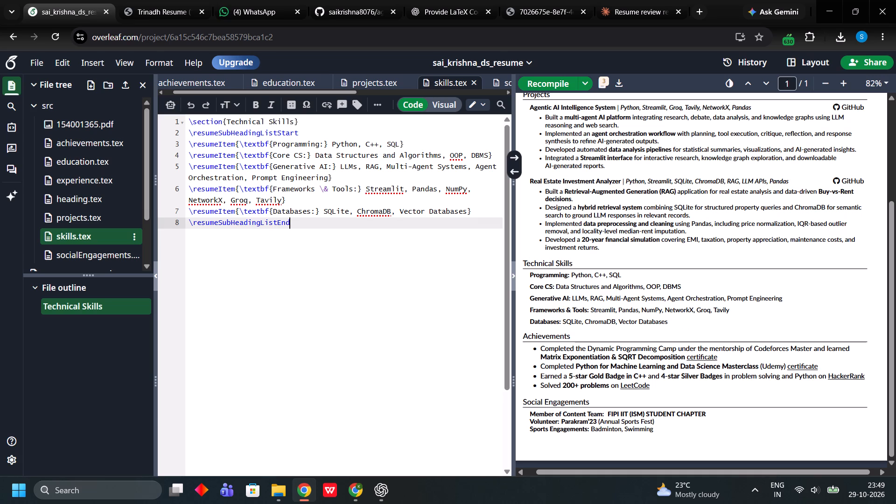
# Recompile the resume with the skills.tex version that contains the Data Analytics and Core Concepts lines.
pyautogui.click(536, 83)
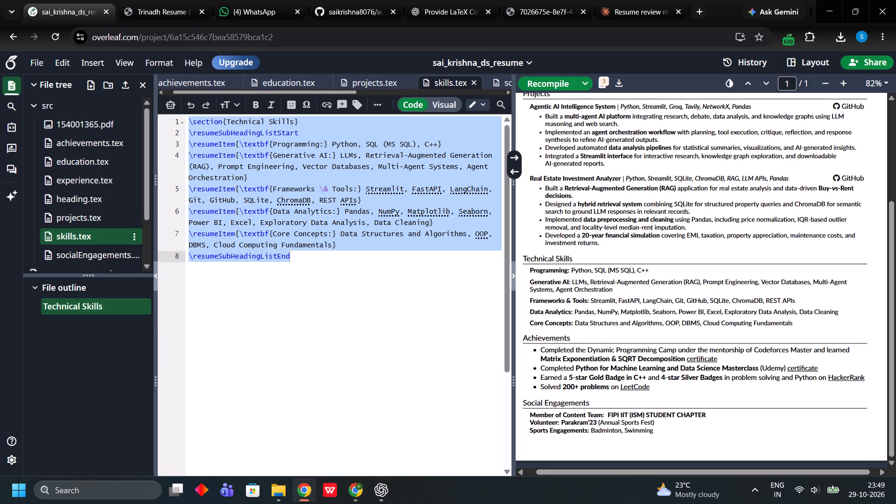
# Examine each line of the Technical Skills section in the compiled resume, from Programming to Core Concepts.
pyautogui.moveTo(597, 295); pyautogui.dragTo(626, 295)
pyautogui.moveTo(637, 302); pyautogui.dragTo(647, 302)
pyautogui.moveTo(658, 302); pyautogui.dragTo(682, 297)
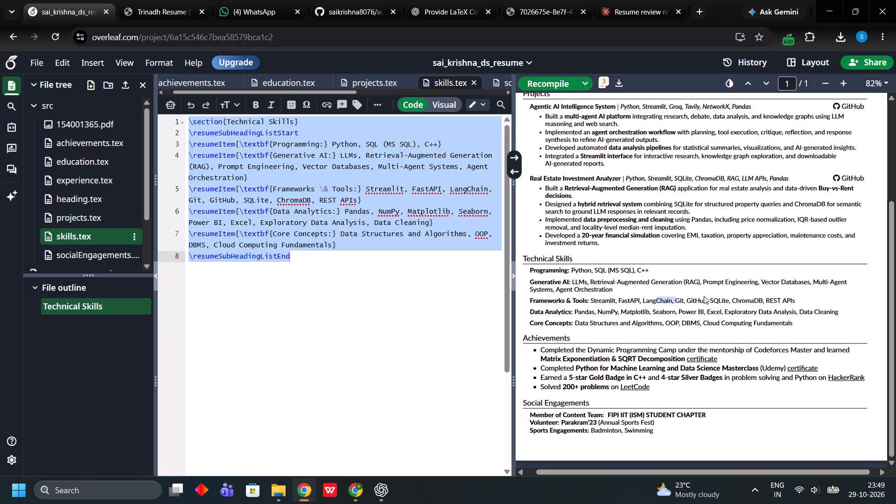
pyautogui.moveTo(725, 297); pyautogui.dragTo(783, 302)
pyautogui.moveTo(577, 313); pyautogui.dragTo(725, 311)
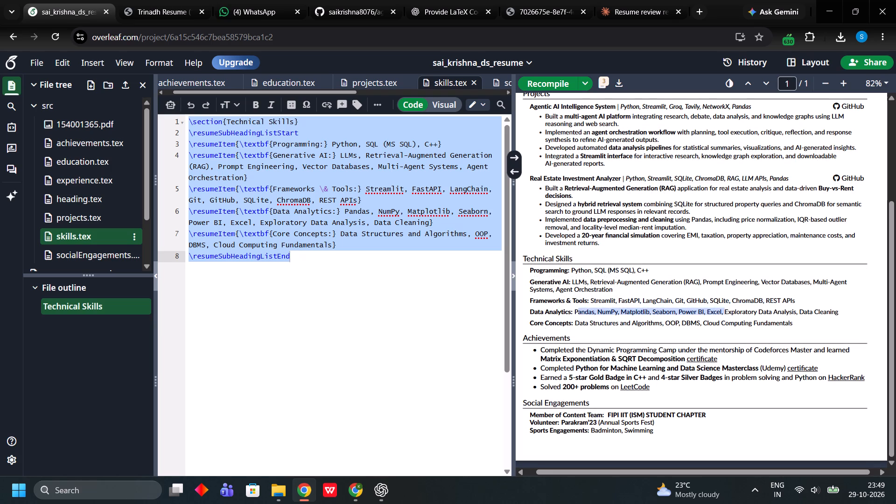
pyautogui.moveTo(725, 311); pyautogui.dragTo(836, 318)
pyautogui.click(588, 344)
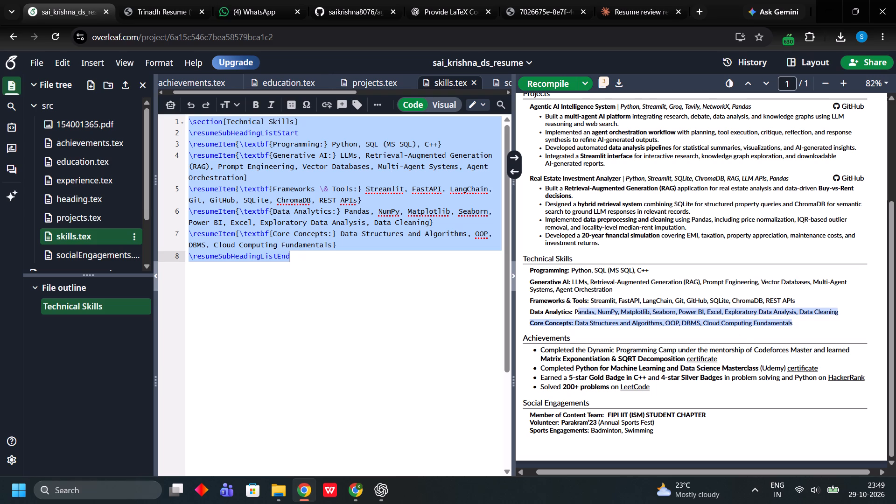
pyautogui.moveTo(790, 326); pyautogui.dragTo(713, 329)
pyautogui.moveTo(714, 325); pyautogui.dragTo(772, 333)
pyautogui.click(785, 333)
pyautogui.moveTo(570, 272); pyautogui.dragTo(652, 269)
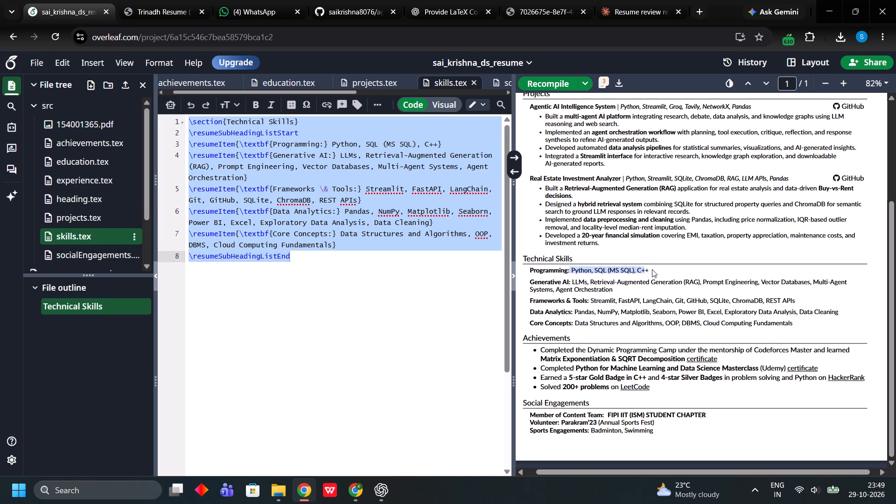
pyautogui.moveTo(574, 284); pyautogui.dragTo(601, 287)
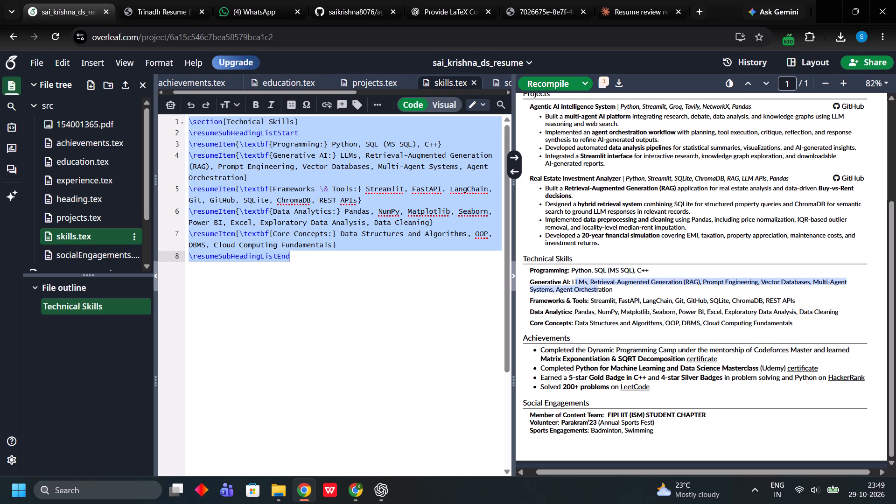
pyautogui.moveTo(601, 287); pyautogui.dragTo(648, 287)
pyautogui.click(650, 287)
# Search the Cognizant student brochure for "cla" and "clou" to check its Skills & technologies table.
pyautogui.click(151, 0)
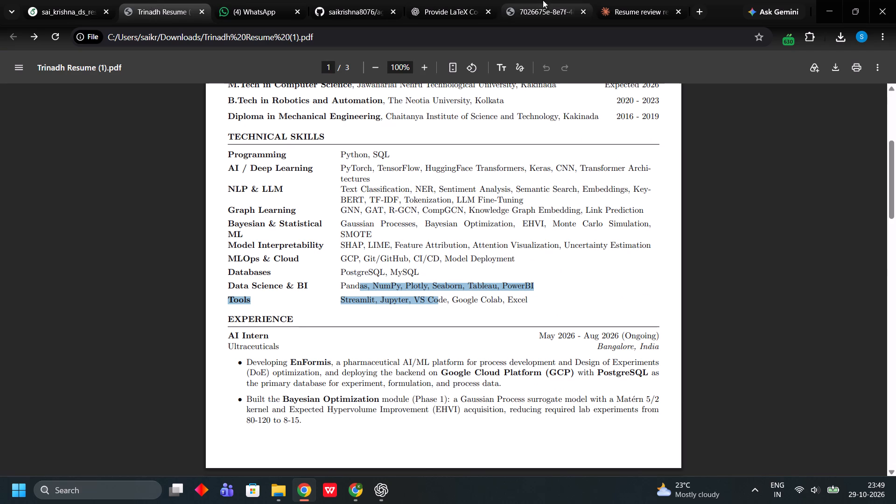
pyautogui.click(361, 493)
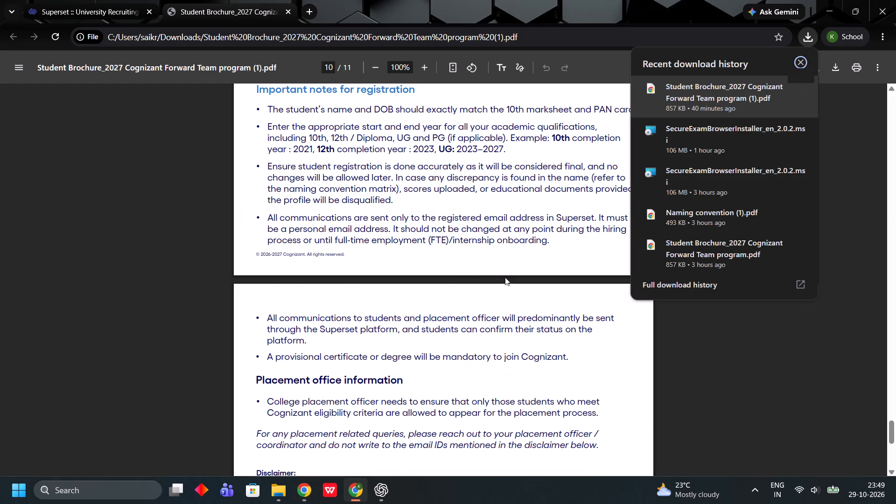
pyautogui.click(583, 237)
pyautogui.hotkey('ctrl', 'f')
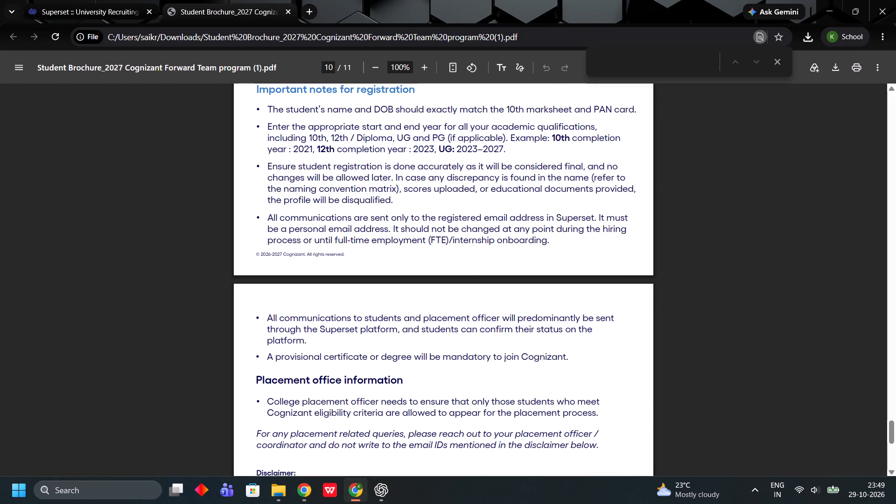
pyautogui.write('cla')
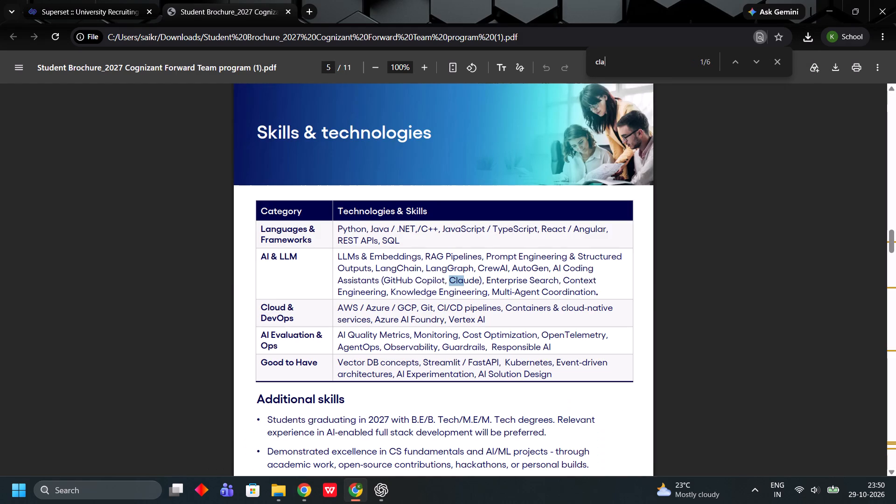
pyautogui.press('BackSpace')
pyautogui.write('ou')
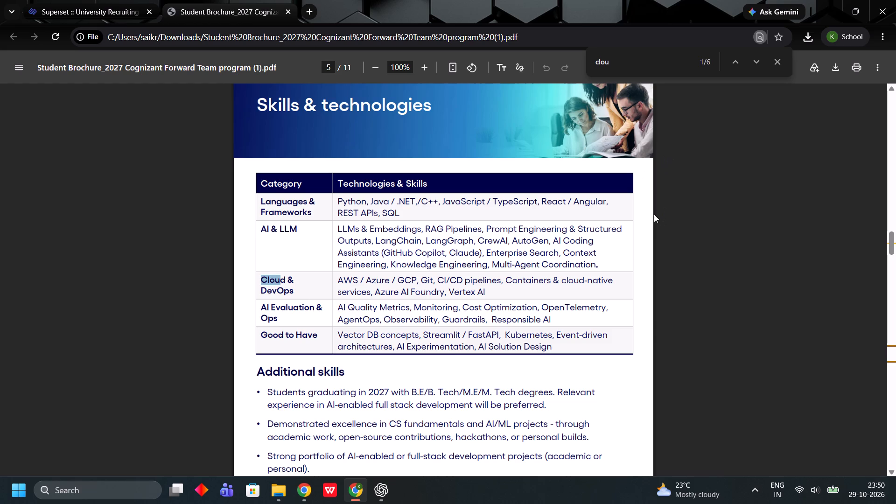
pyautogui.click(773, 62)
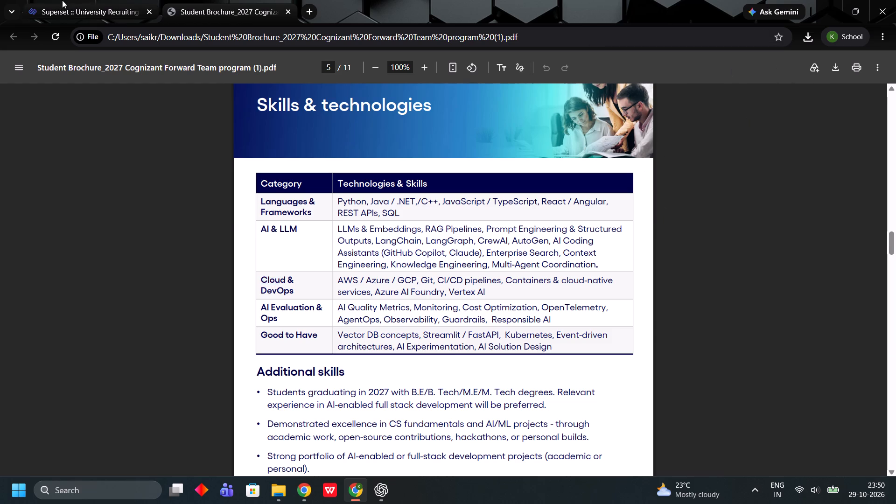
# Return to the Overleaf project and download the compiled resume as a PDF.
pyautogui.click(311, 491)
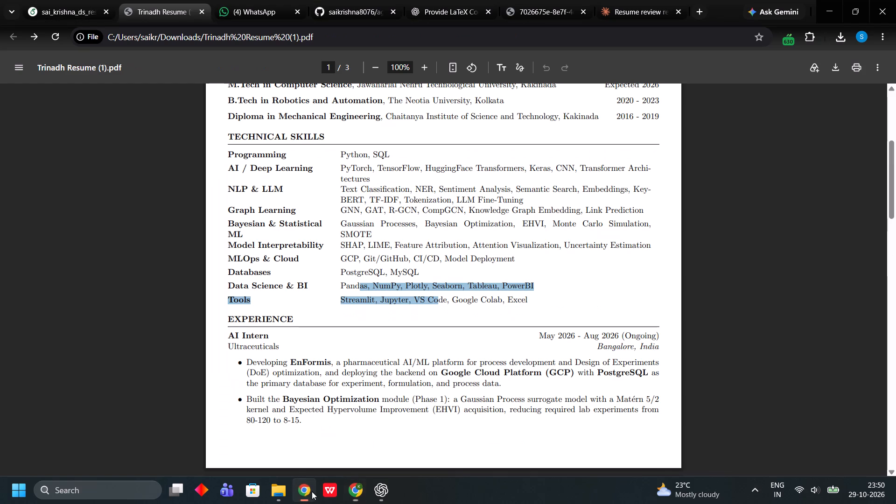
pyautogui.click(71, 0)
pyautogui.click(355, 356)
pyautogui.scroll(3, 691, 268)
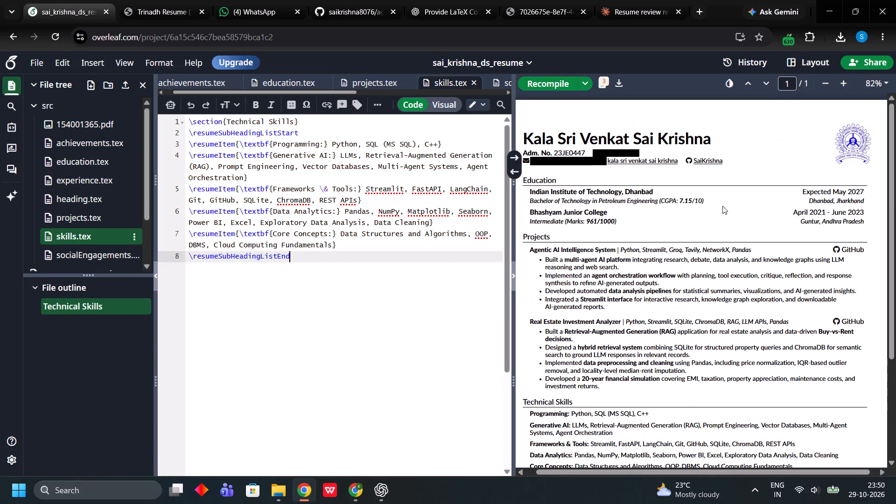
pyautogui.click(618, 85)
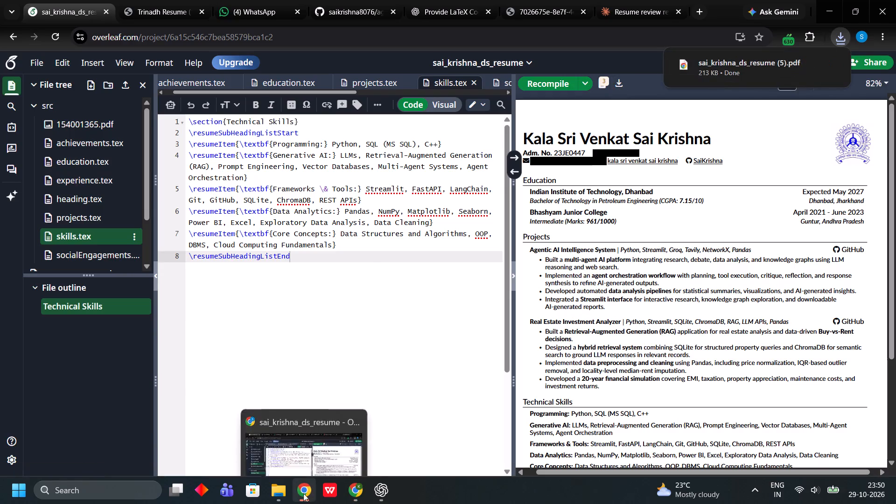
# In the Downloads folder, rename the newest resume PDF, using "FE" in place of "ds" and dropping the number suffix.
pyautogui.click(286, 492)
pyautogui.scroll(12, 329, 195)
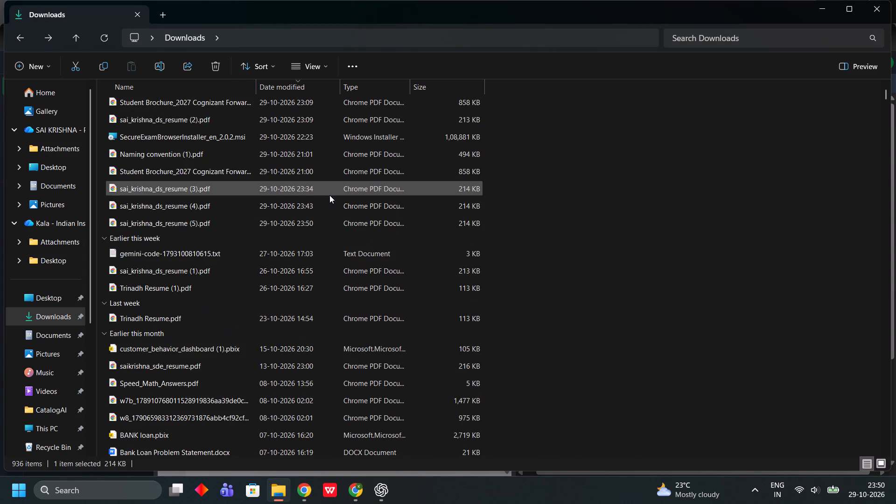
pyautogui.scroll(8, 329, 195)
pyautogui.click(96, 37)
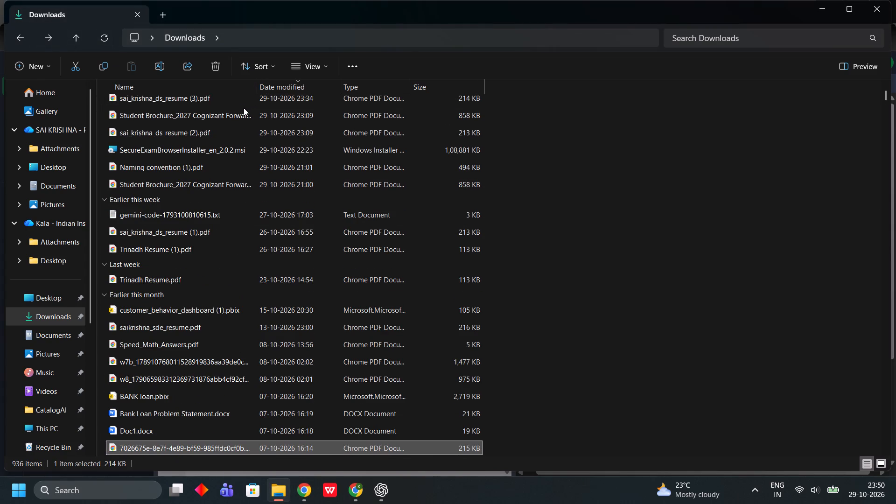
pyautogui.scroll(9, 276, 130)
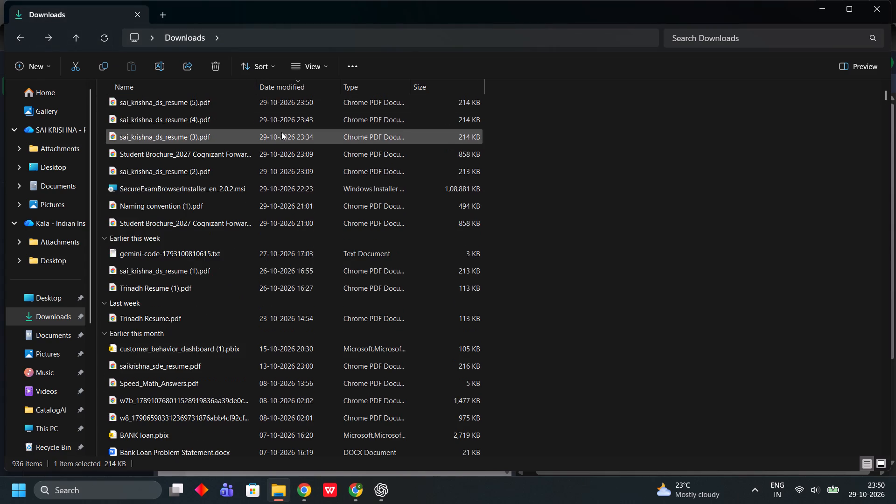
pyautogui.scroll(3, 240, 125)
pyautogui.rightClick(238, 123)
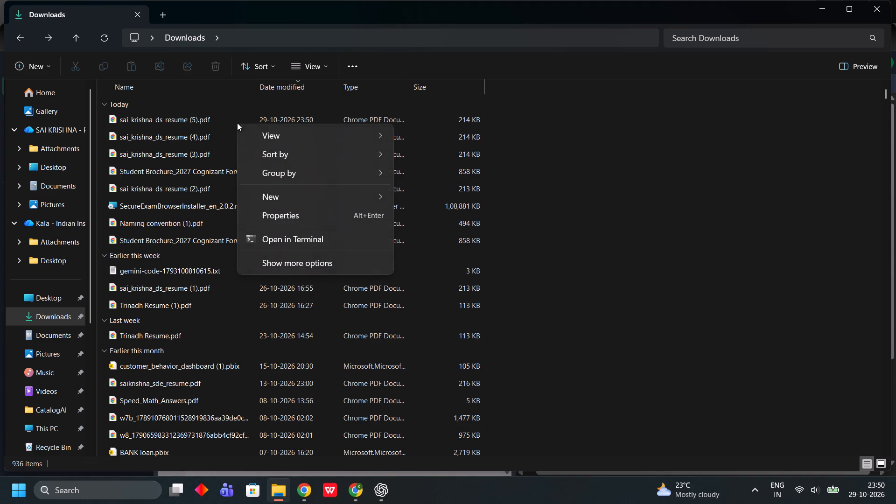
pyautogui.click(197, 120)
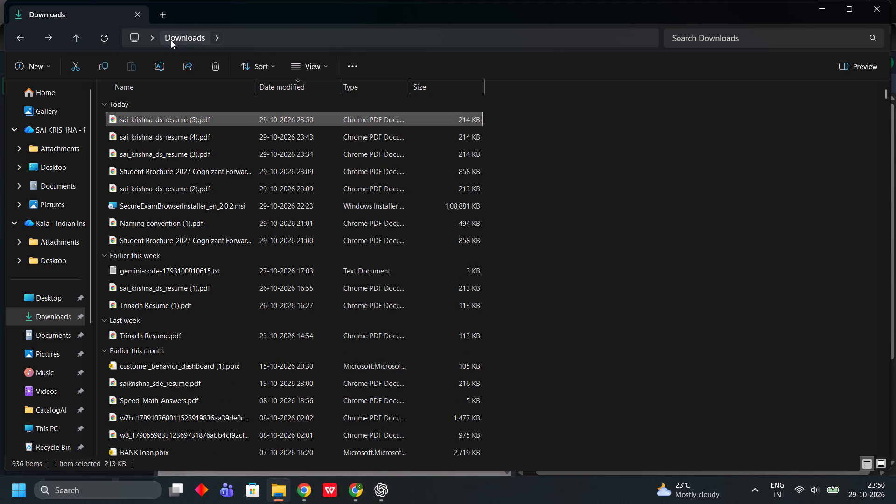
pyautogui.click(150, 66)
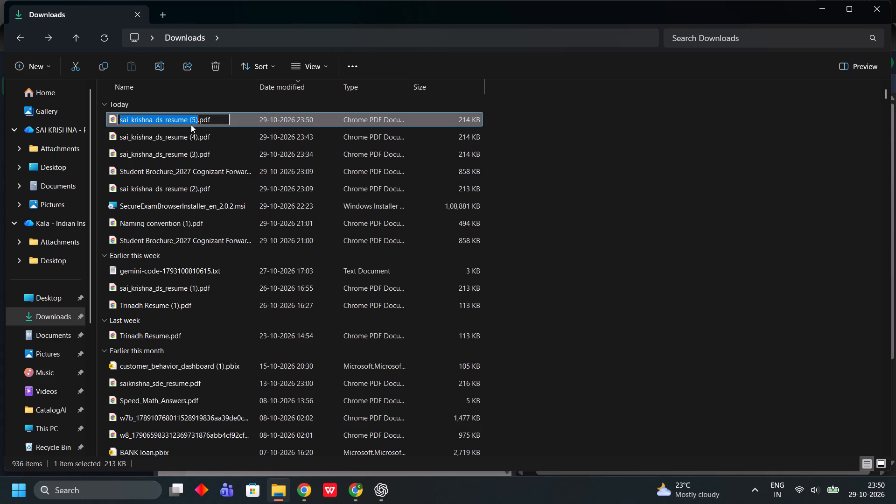
pyautogui.press('Left')
pyautogui.press('Right')
pyautogui.press('Right')
pyautogui.press('Right')
pyautogui.press('Right')
pyautogui.press('Right')
pyautogui.press('Right')
pyautogui.press('Right')
pyautogui.press('Right')
pyautogui.press('Right')
pyautogui.press('Right')
pyautogui.press('Right')
pyautogui.press('Right')
pyautogui.press('Right')
pyautogui.press('Right')
pyautogui.press('Right')
pyautogui.press('Right')
pyautogui.press('Right')
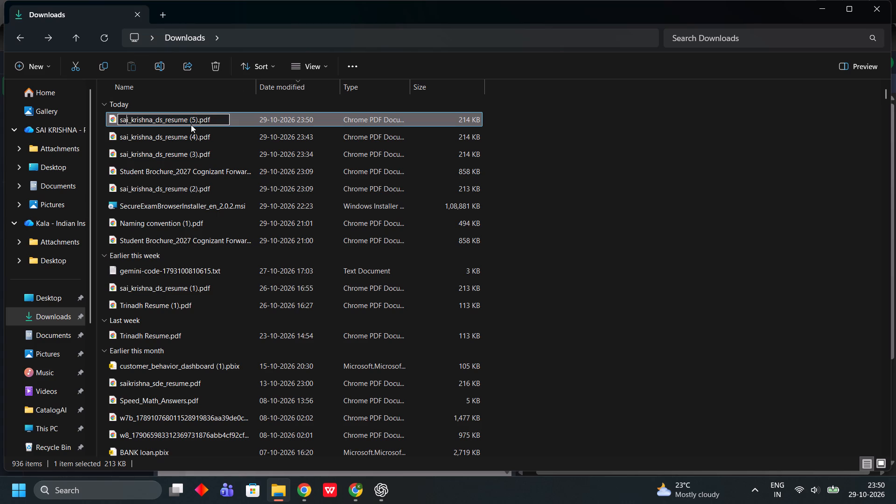
pyautogui.press('Left')
pyautogui.press('Left')
pyautogui.press('Left')
pyautogui.press('BackSpace')
pyautogui.press('BackSpace')
pyautogui.write('FE')
pyautogui.press('Right')
pyautogui.press('Right')
pyautogui.press('Right')
pyautogui.press('Right')
pyautogui.press('Right')
pyautogui.press('Right')
pyautogui.press('Right')
pyautogui.press('Right')
pyautogui.press('Right')
pyautogui.press('Right')
pyautogui.press('Right')
pyautogui.press('BackSpace')
pyautogui.press('BackSpace')
pyautogui.press('BackSpace')
pyautogui.press('BackSpace')
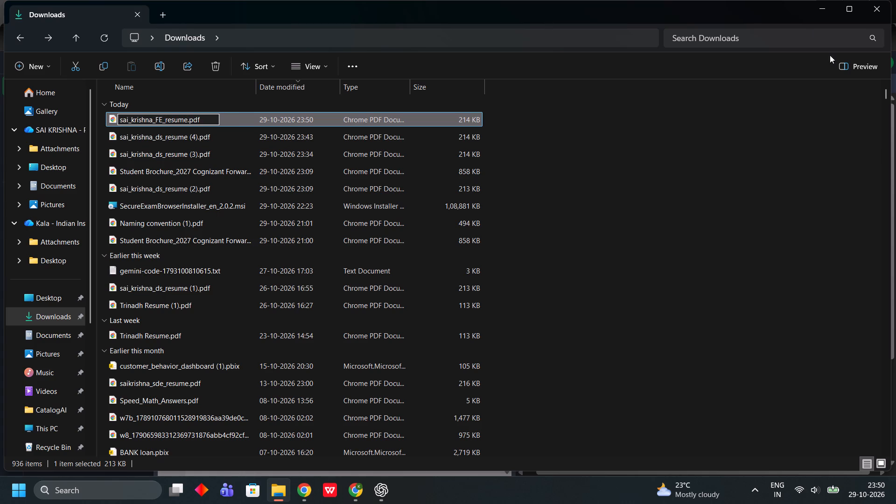
pyautogui.press('Return')
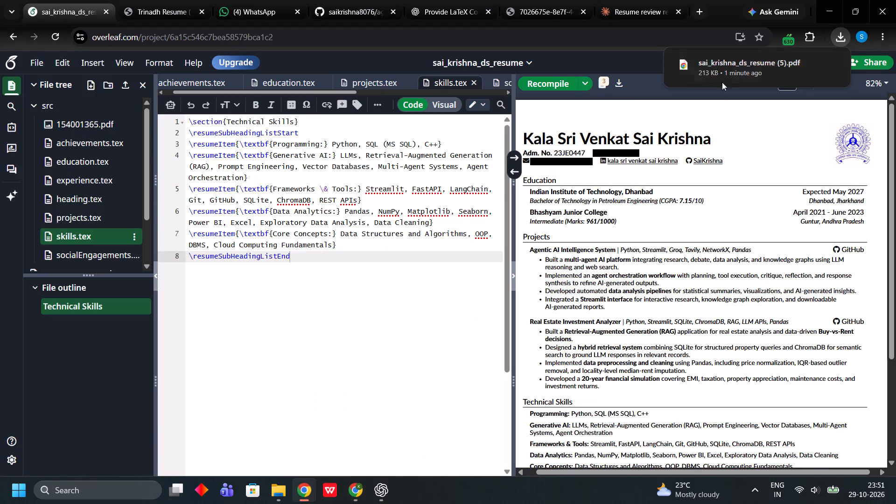
# Switch to the Downloads folder in File Explorer and select the FE resume PDF.
pyautogui.click(272, 503)
pyautogui.click(260, 119)
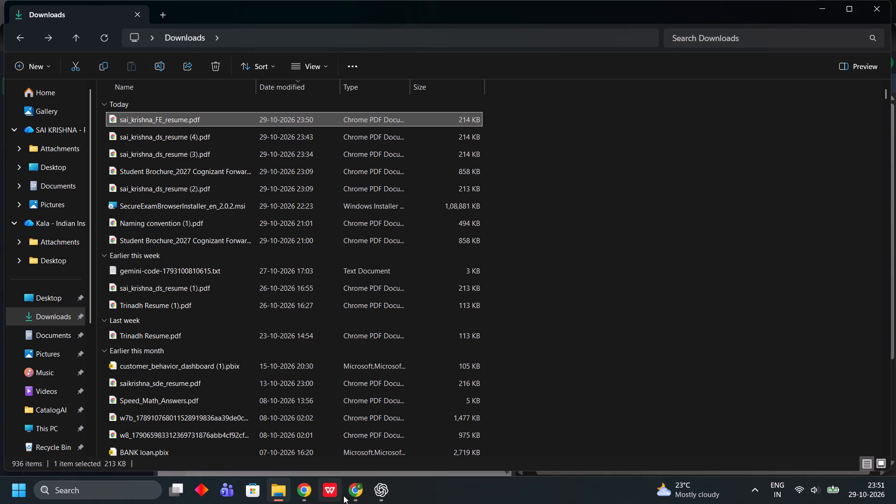